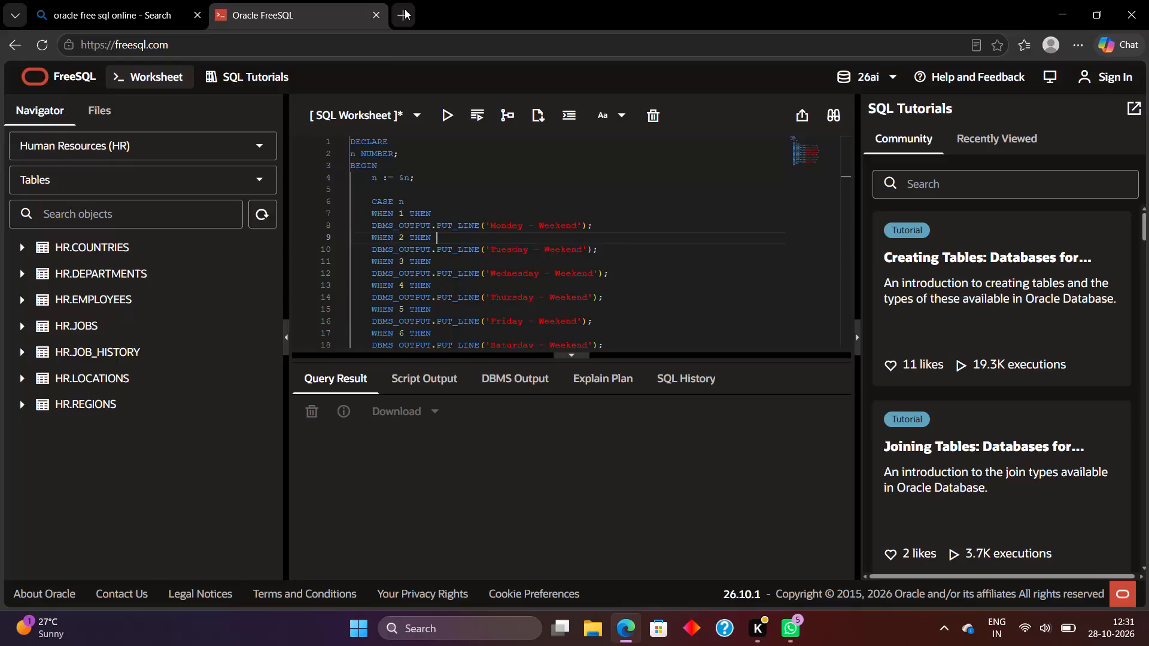
Open the Canva home page in a new browser tab.
{"action": "left_click", "coordinate": [405, 9]}
{"action": "left_click", "coordinate": [370, 44]}
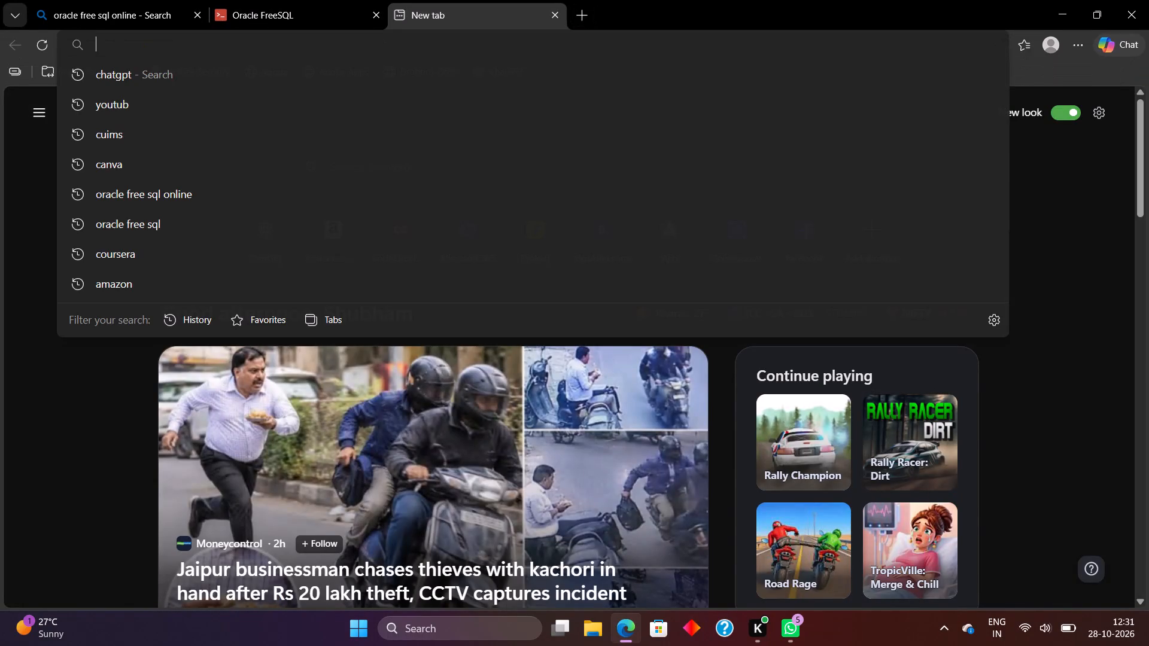
{"action": "type", "text": "can"}
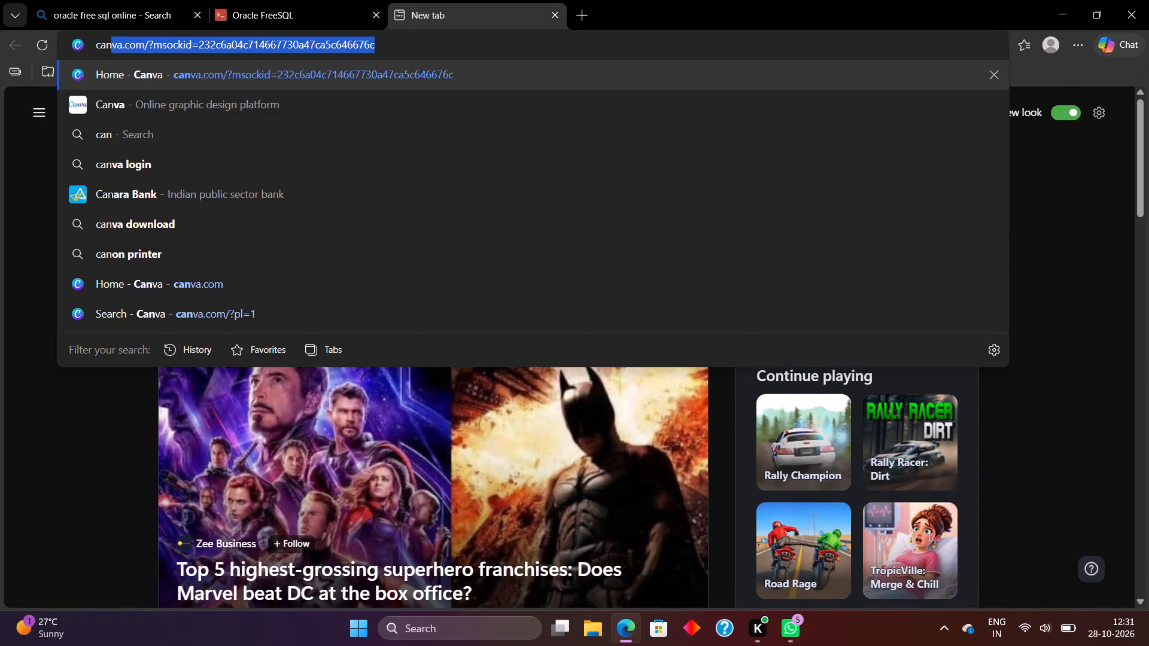
{"action": "key", "text": "a"}
{"action": "key", "text": "BackSpace"}
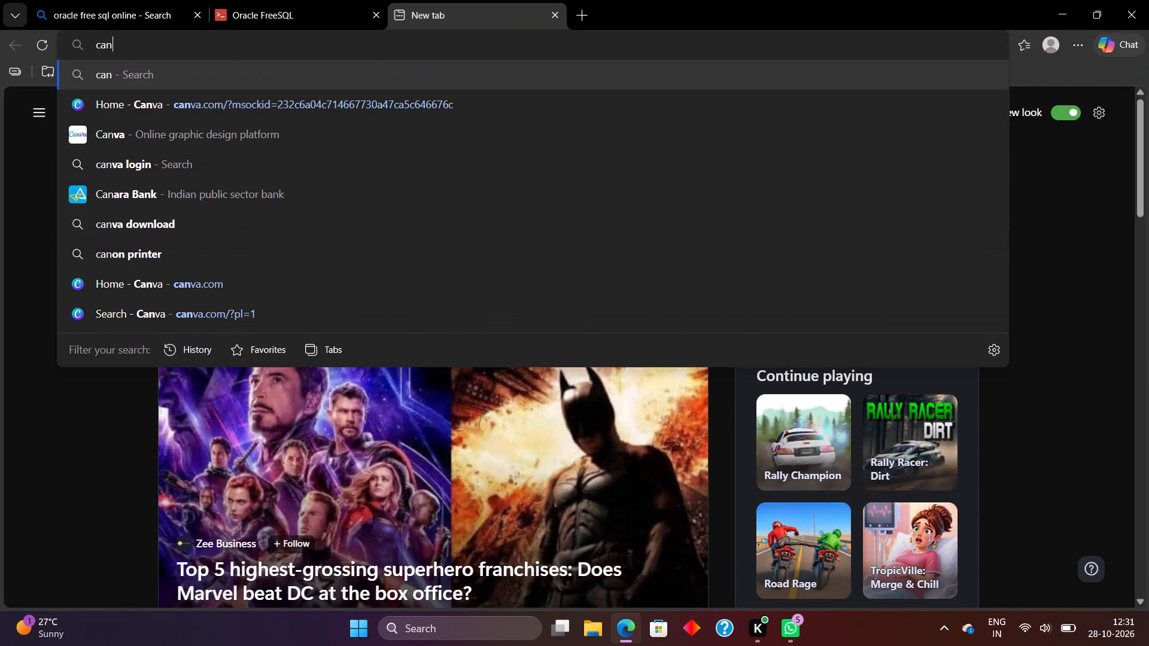
{"action": "type", "text": "va"}
{"action": "key", "text": "Return"}
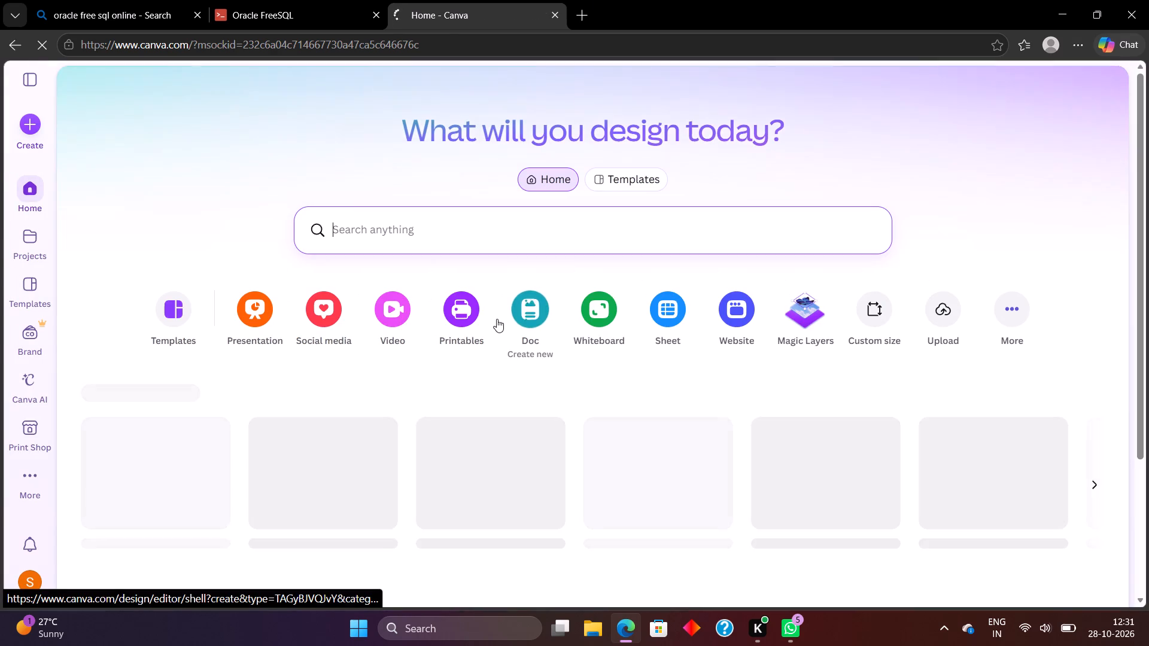
Look through the Canva home page's recent designs, suggested templates and frequently used design types.
{"action": "scroll", "coordinate": [366, 478], "scroll_direction": "down", "scroll_amount": 1}
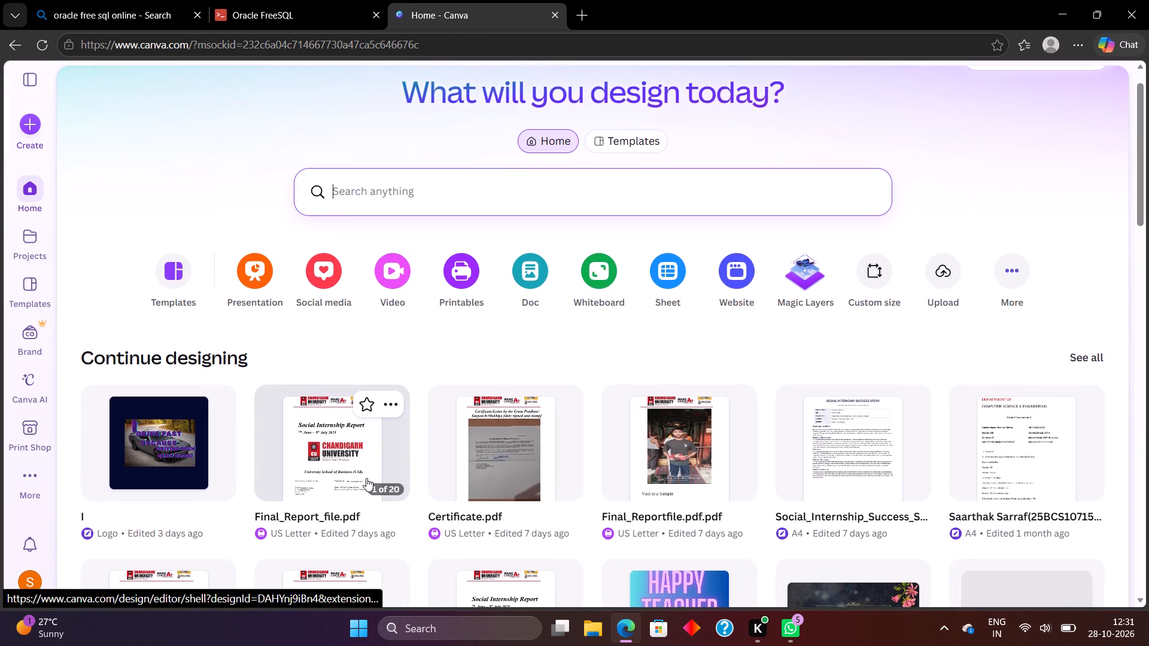
{"action": "scroll", "coordinate": [366, 478], "scroll_direction": "down", "scroll_amount": 1}
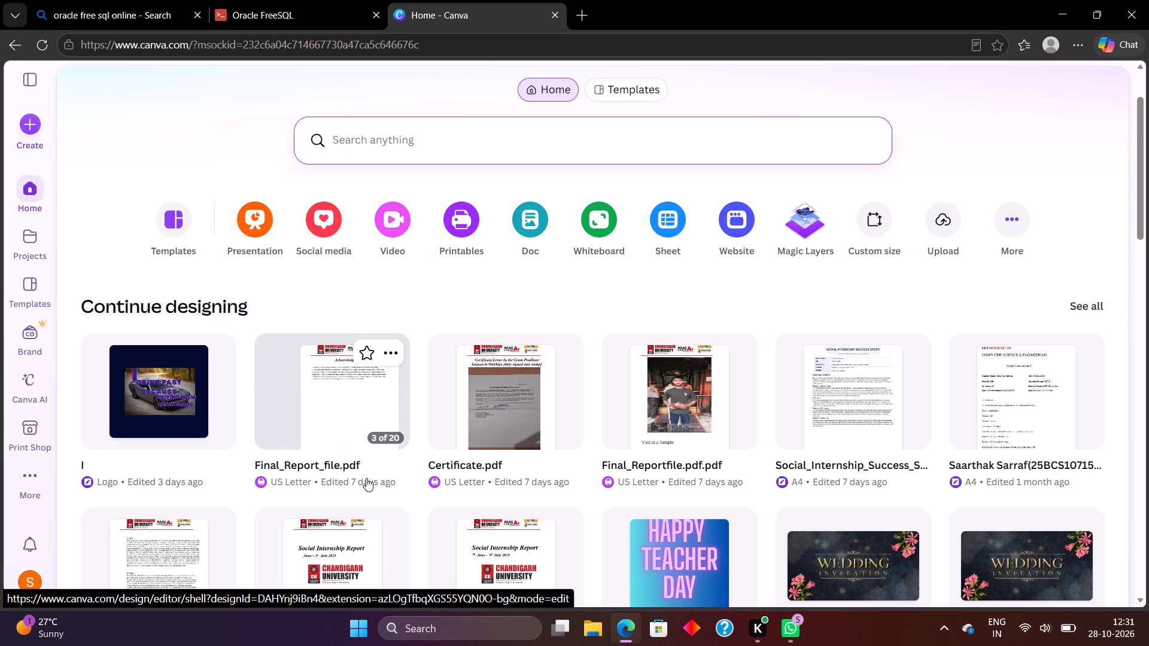
{"action": "scroll", "coordinate": [366, 478], "scroll_direction": "down", "scroll_amount": 3}
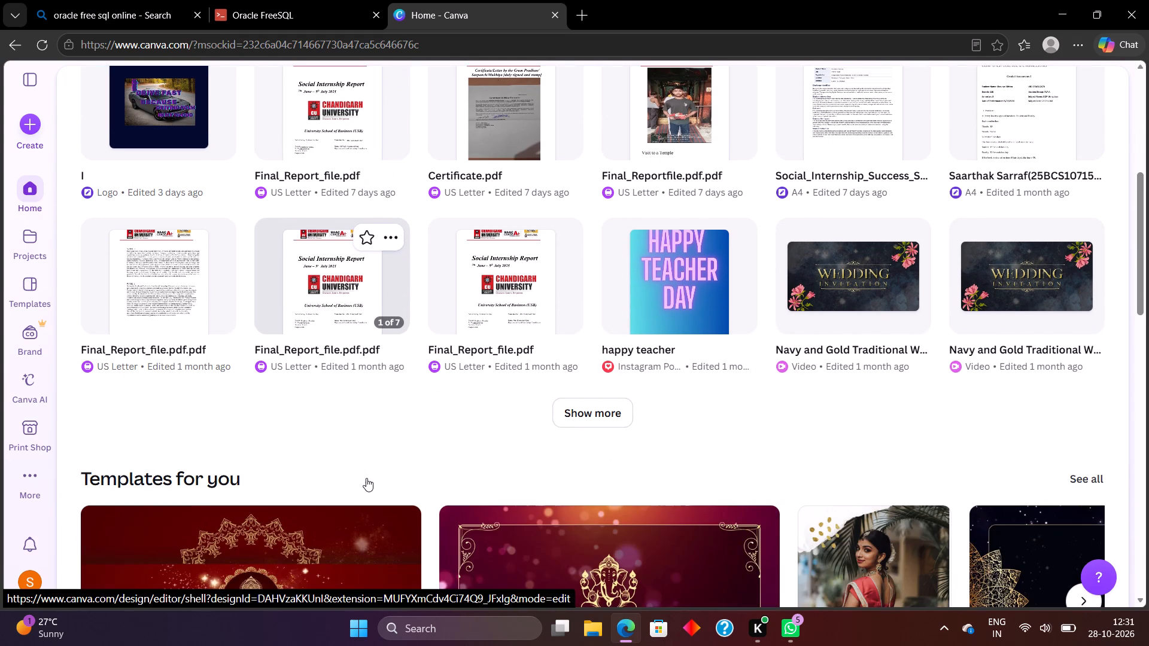
{"action": "scroll", "coordinate": [366, 478], "scroll_direction": "down", "scroll_amount": 3}
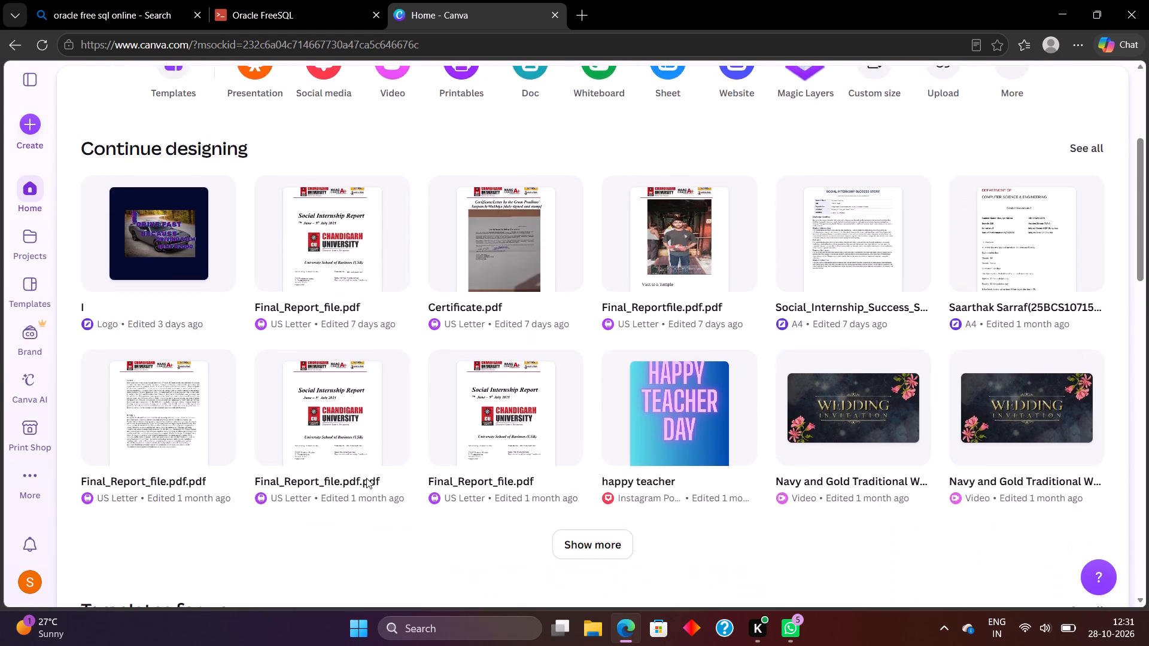
{"action": "scroll", "coordinate": [366, 478], "scroll_direction": "down", "scroll_amount": 1}
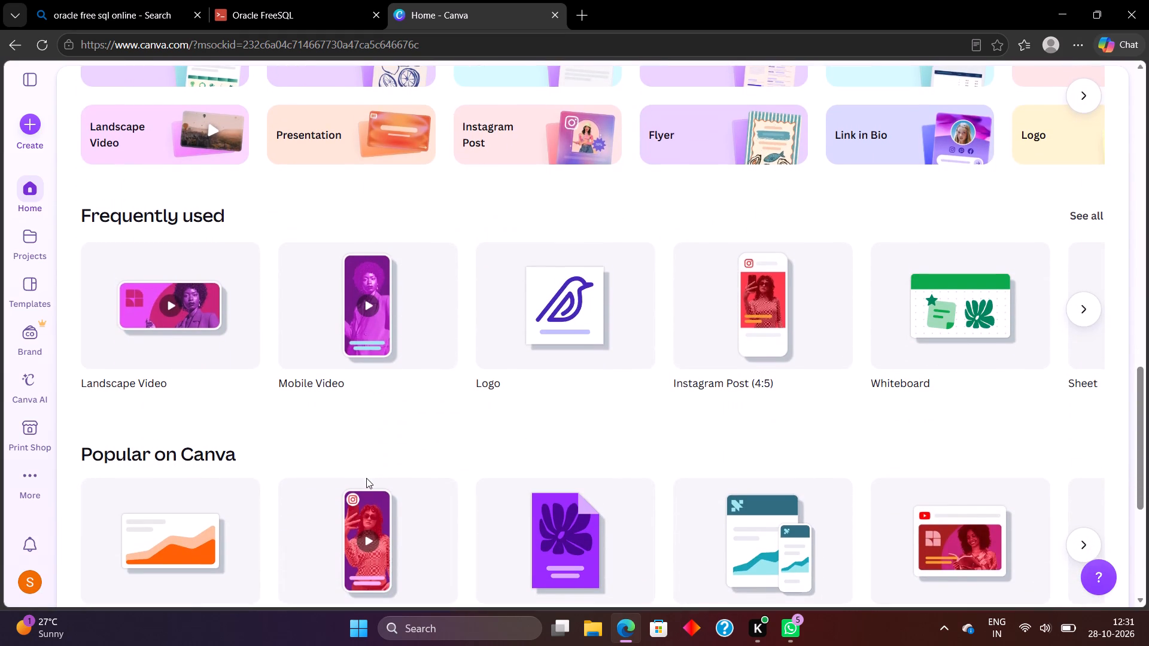
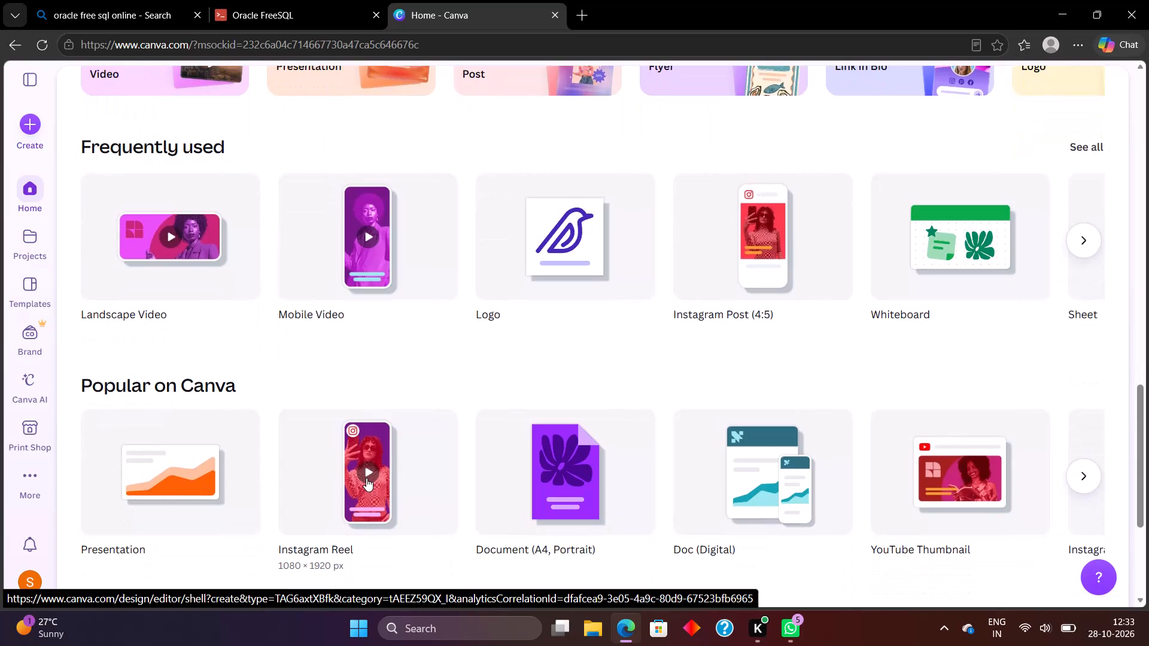
Look through the Canva home page's recent designs, upload option, template categories and frequently used design types.
{"action": "scroll", "coordinate": [366, 478], "scroll_direction": "up", "scroll_amount": 3}
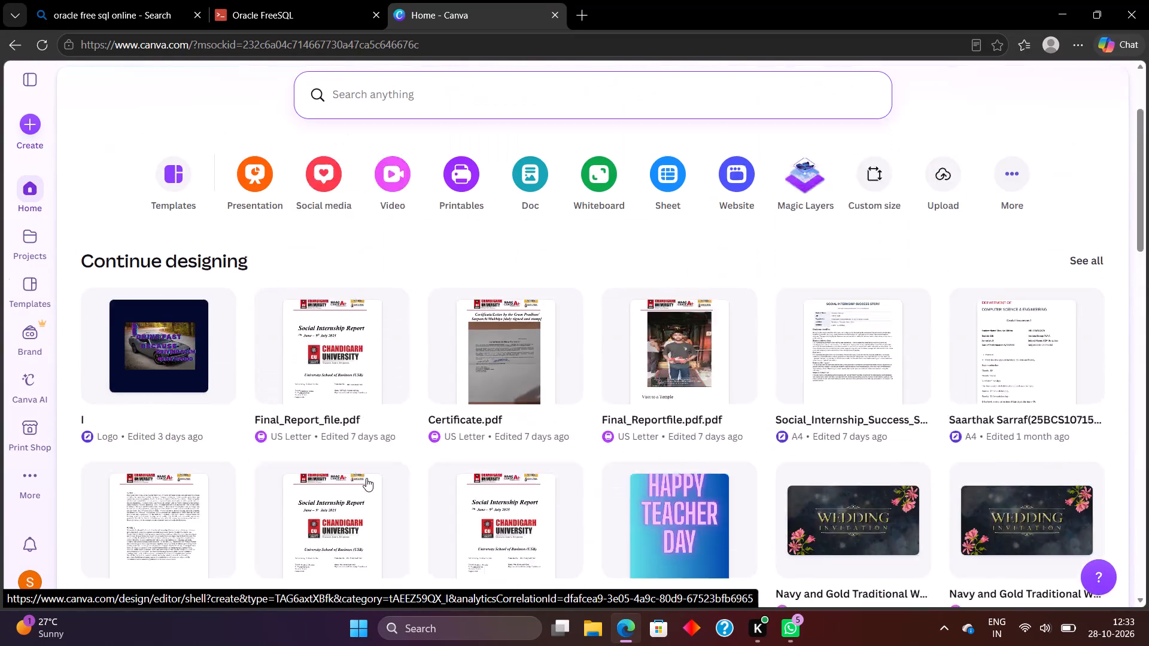
{"action": "scroll", "coordinate": [366, 478], "scroll_direction": "down", "scroll_amount": 1}
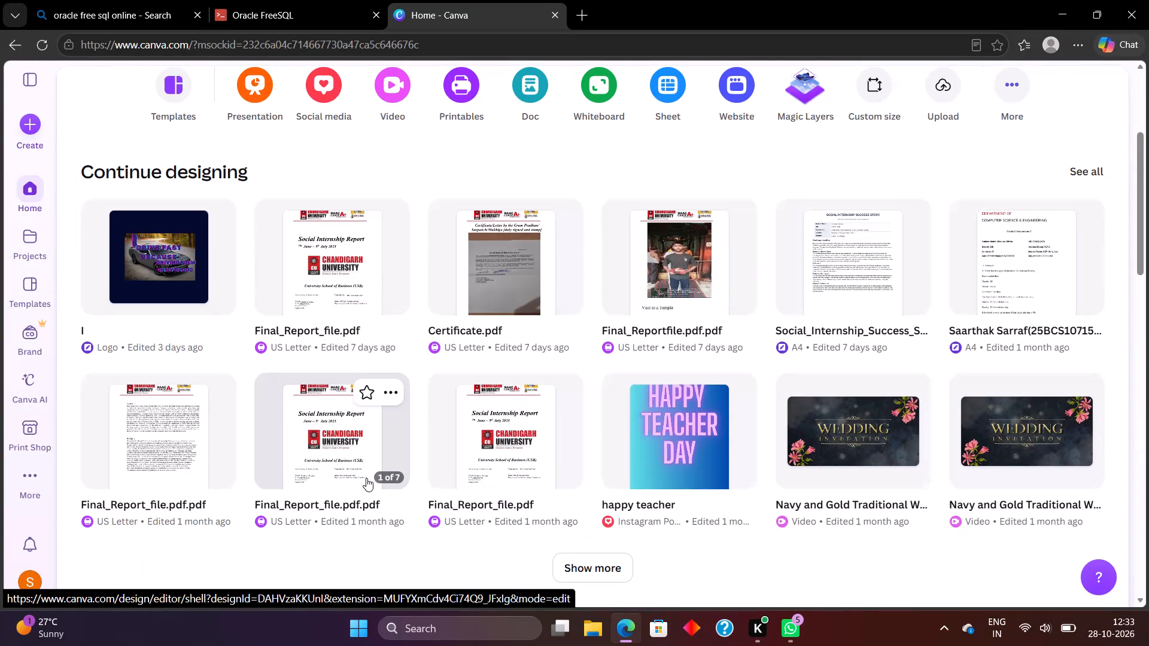
{"action": "scroll", "coordinate": [366, 478], "scroll_direction": "down", "scroll_amount": 1}
{"action": "scroll", "coordinate": [366, 478], "scroll_direction": "up", "scroll_amount": 3}
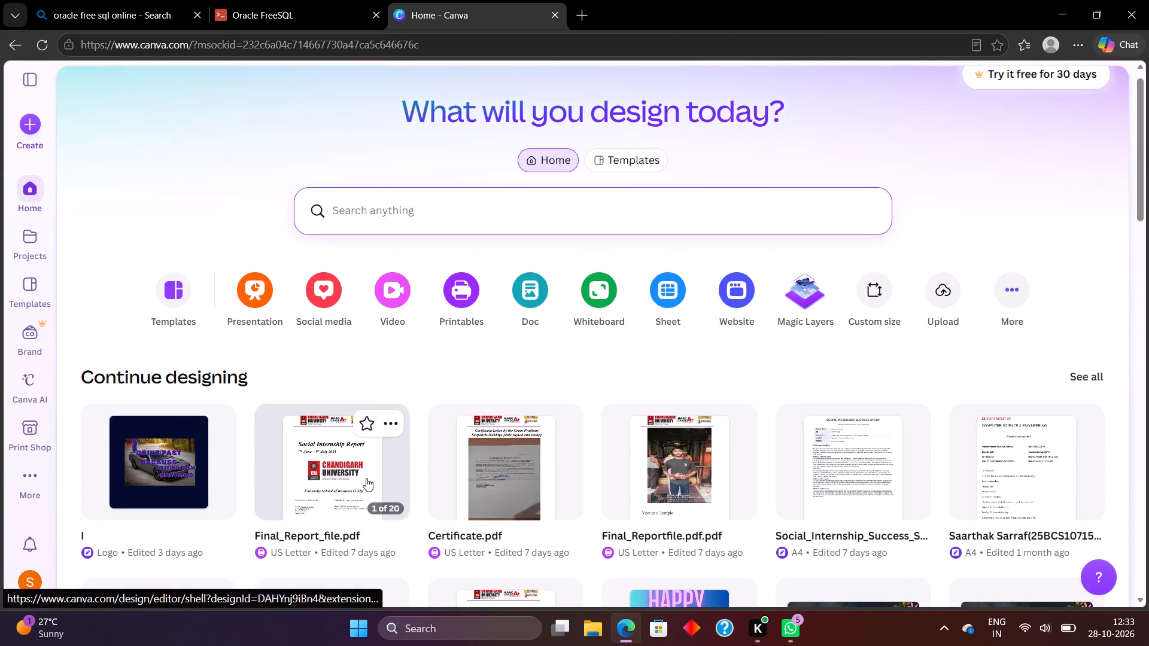
{"action": "left_click", "coordinate": [934, 300]}
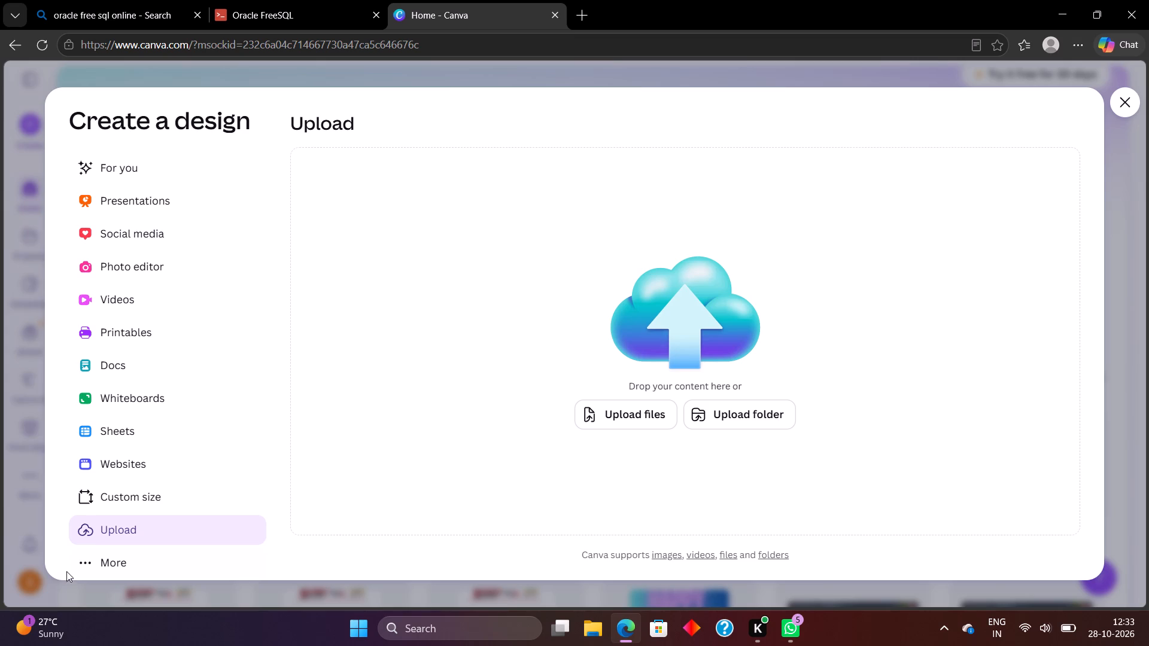
{"action": "left_click", "coordinate": [13, 249]}
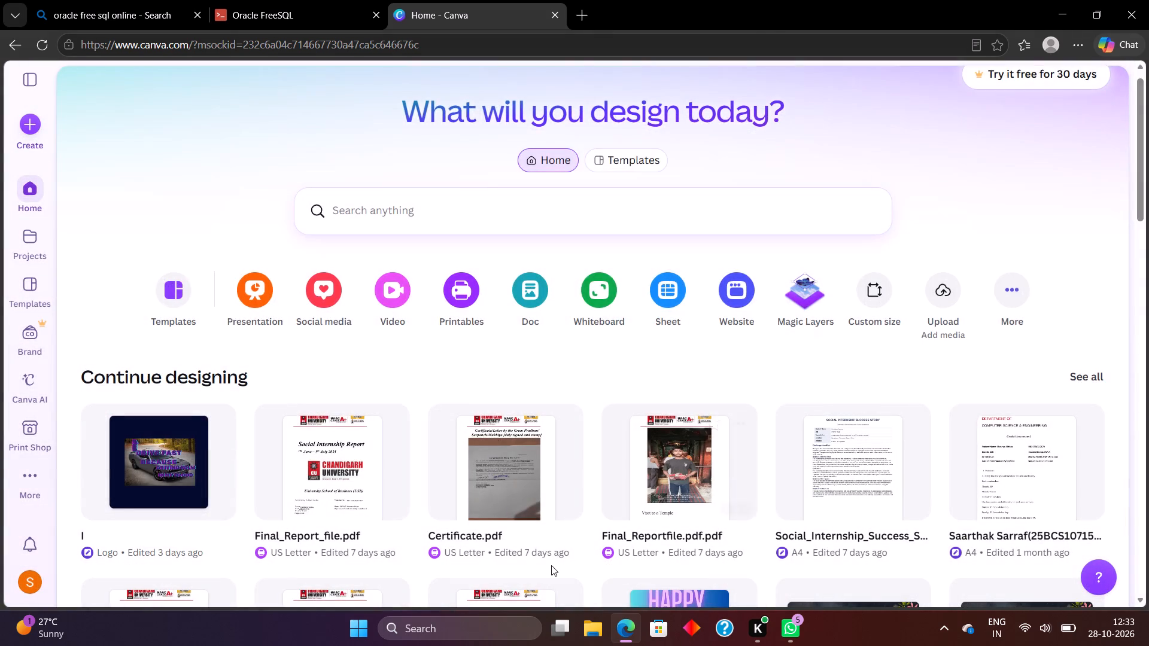
{"action": "scroll", "coordinate": [551, 565], "scroll_direction": "down", "scroll_amount": 5}
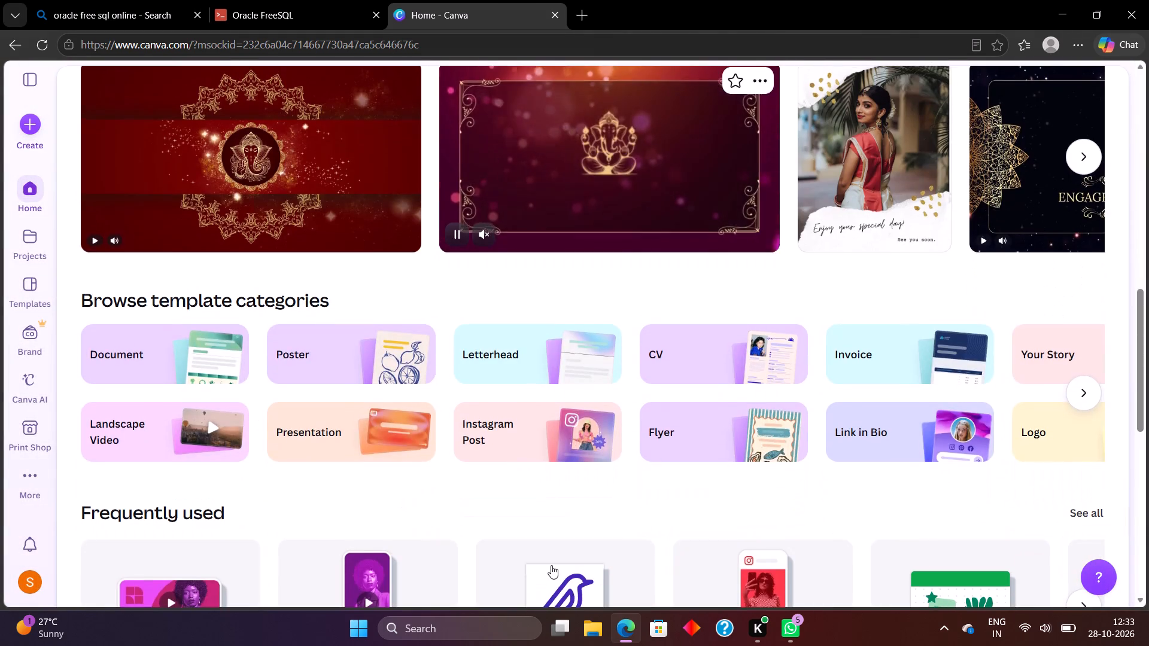
{"action": "scroll", "coordinate": [551, 565], "scroll_direction": "down", "scroll_amount": 2}
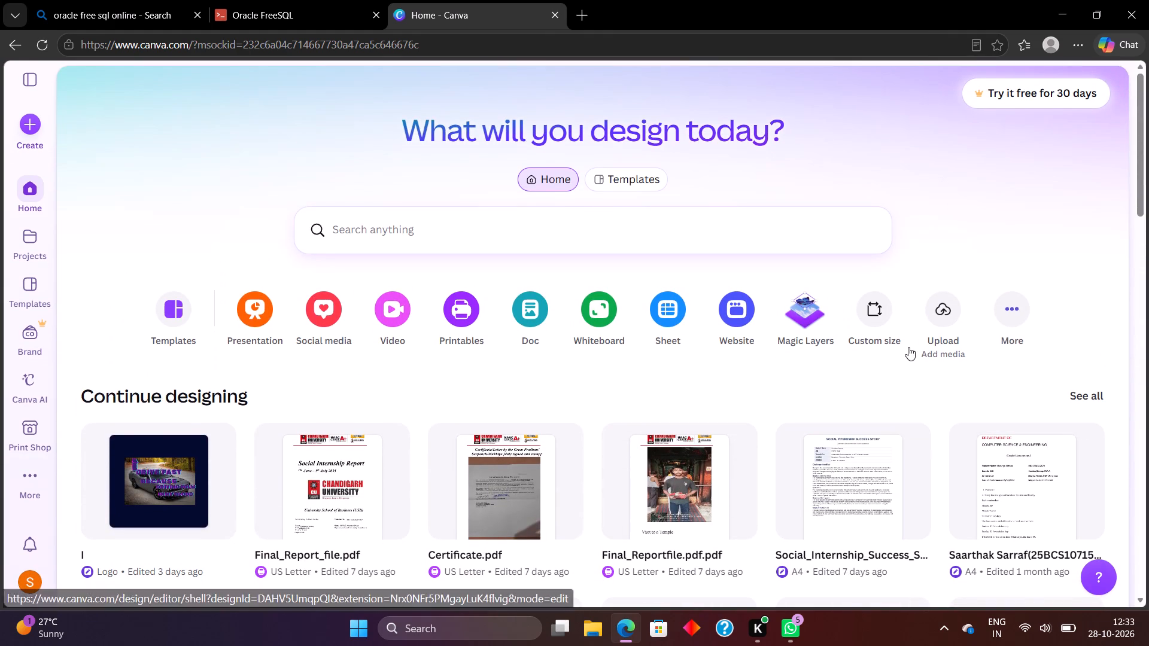
Upload the PDF file "Exp-1.2 OOP Using Java" from the Downloads folder to Canva.
{"action": "left_click", "coordinate": [952, 304]}
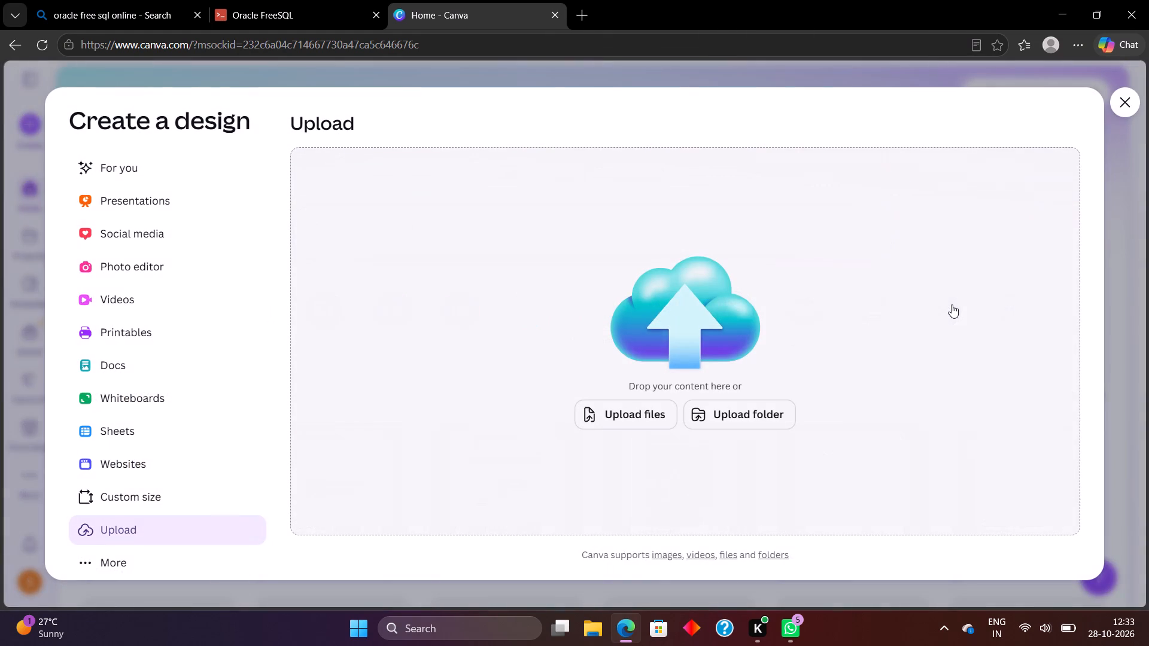
{"action": "left_click", "coordinate": [612, 407]}
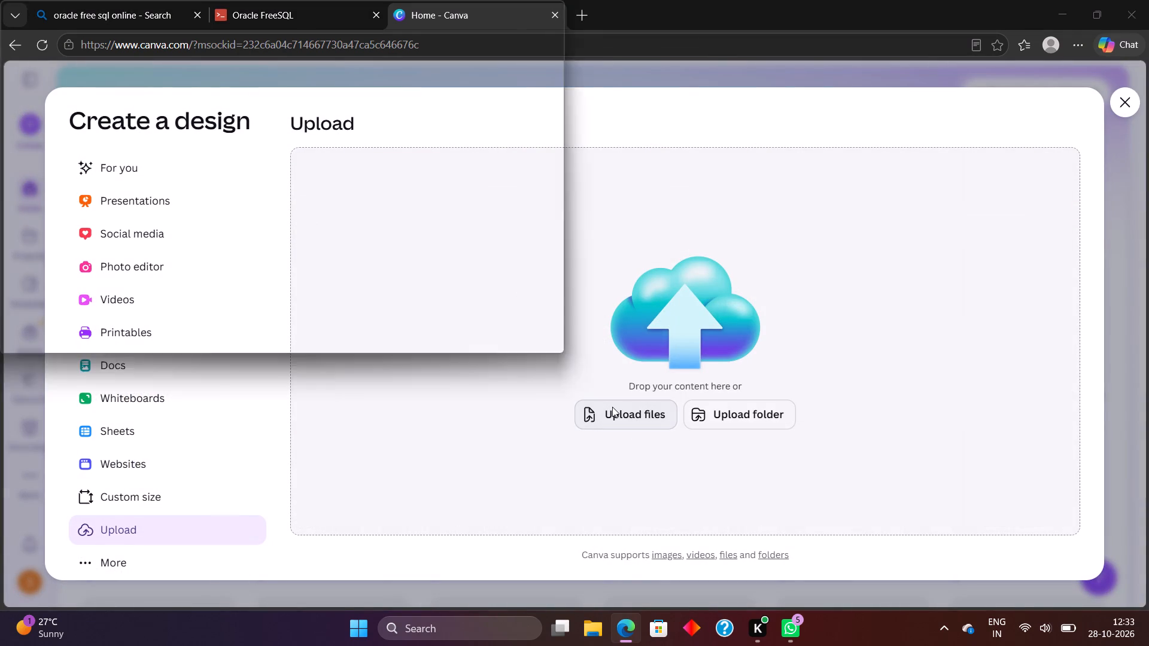
{"action": "scroll", "coordinate": [285, 200], "scroll_direction": "down", "scroll_amount": 1}
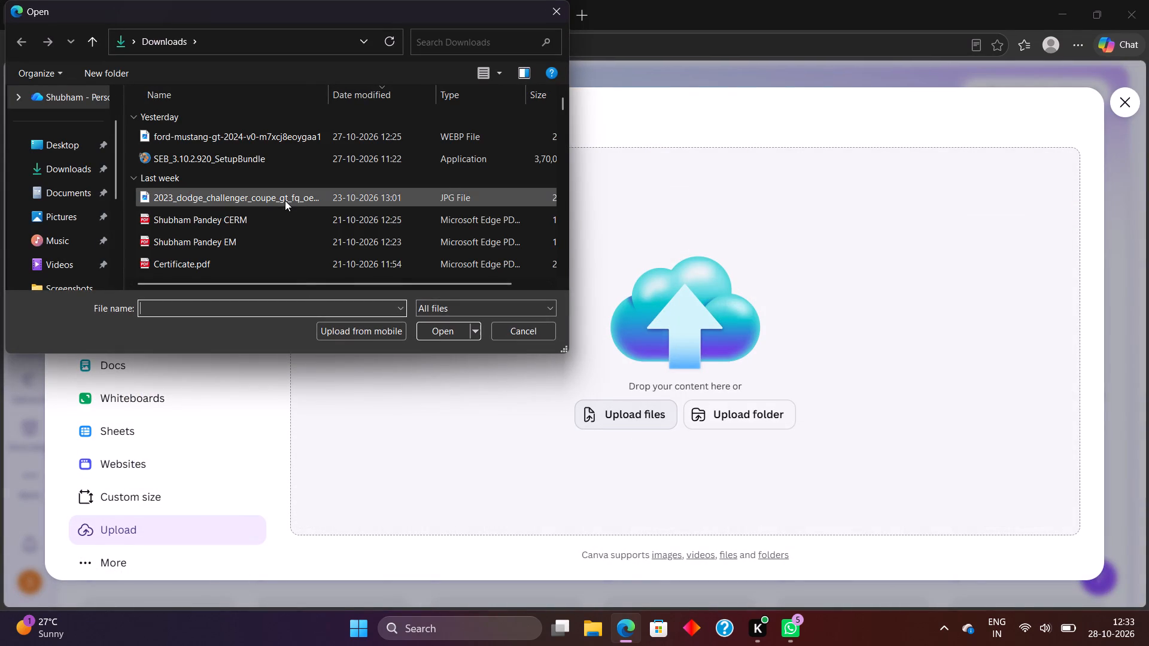
{"action": "scroll", "coordinate": [285, 200], "scroll_direction": "down", "scroll_amount": 1}
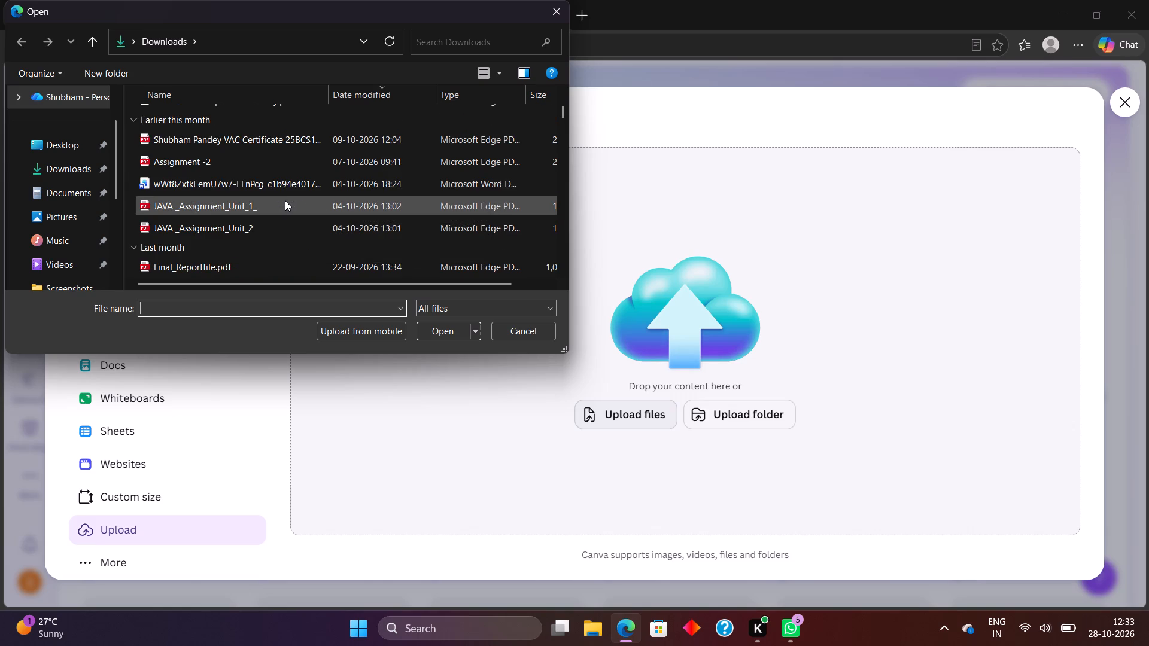
{"action": "scroll", "coordinate": [285, 200], "scroll_direction": "down", "scroll_amount": 2}
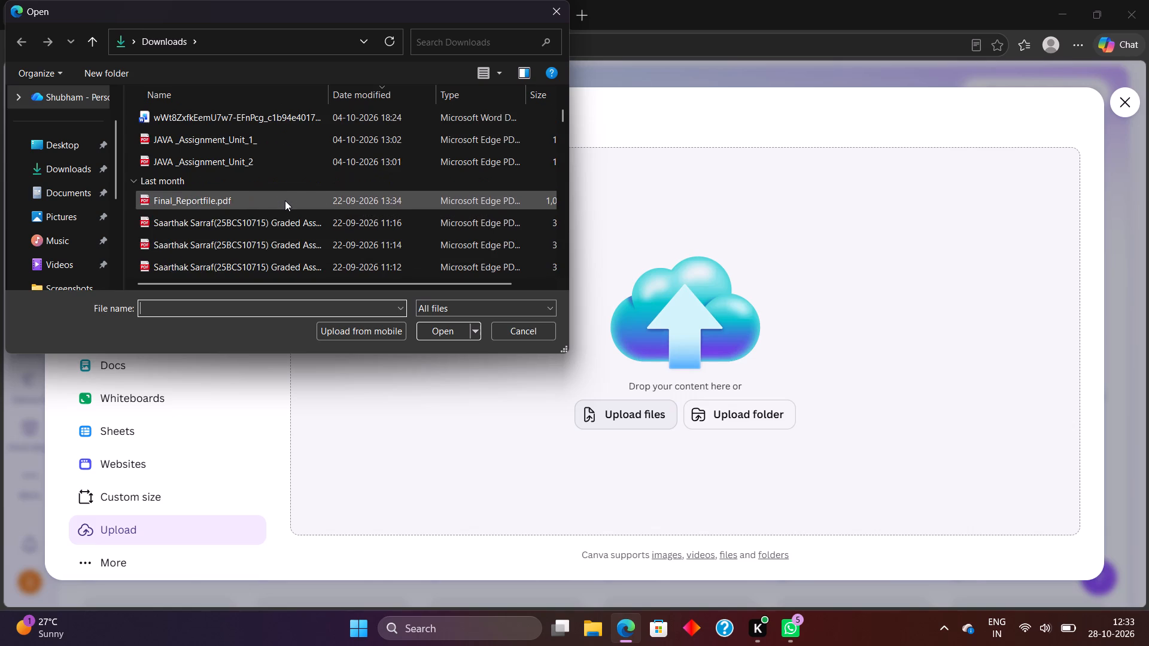
{"action": "scroll", "coordinate": [285, 200], "scroll_direction": "down", "scroll_amount": 1}
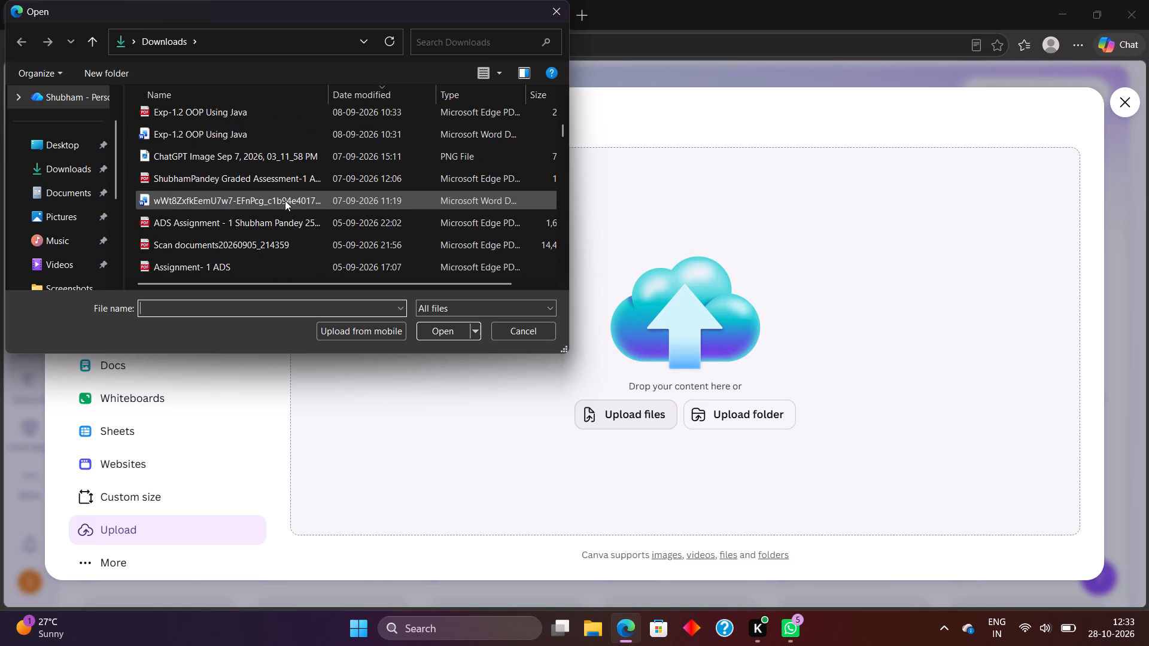
{"action": "scroll", "coordinate": [285, 200], "scroll_direction": "down", "scroll_amount": 1}
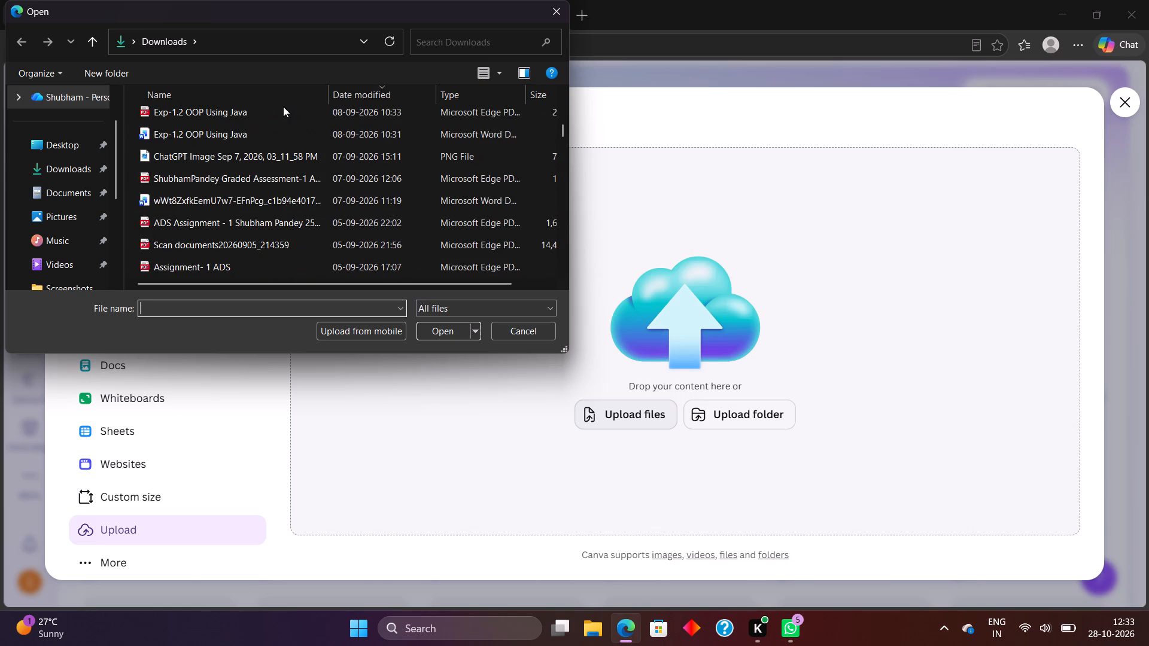
{"action": "left_click", "coordinate": [283, 106]}
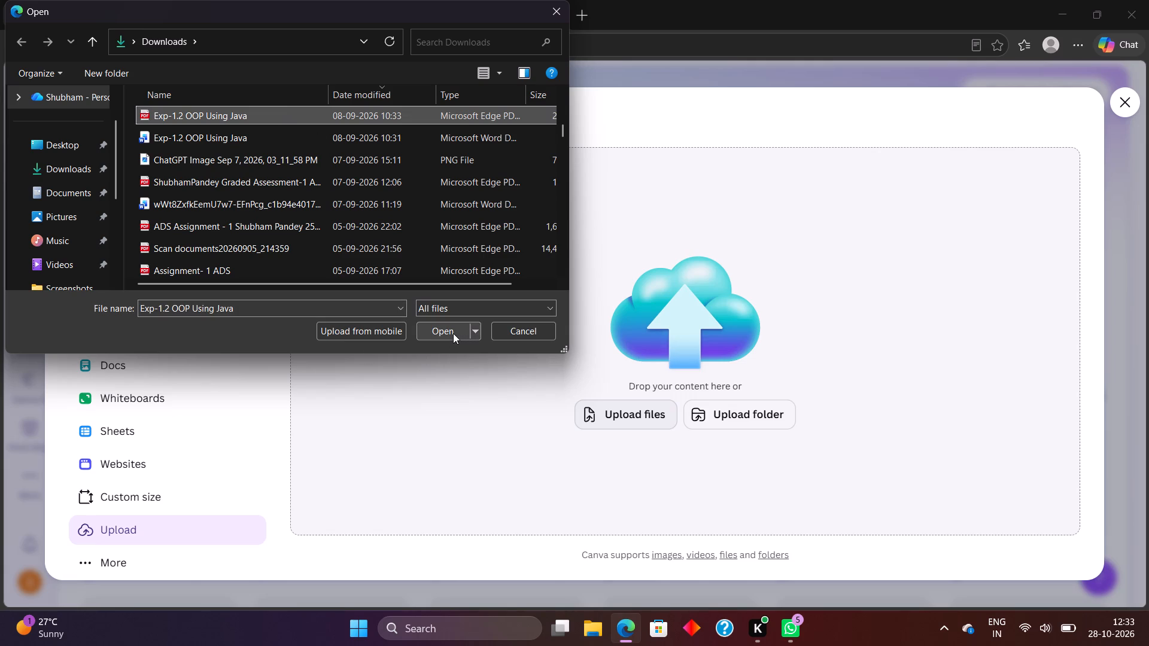
{"action": "left_click", "coordinate": [453, 333]}
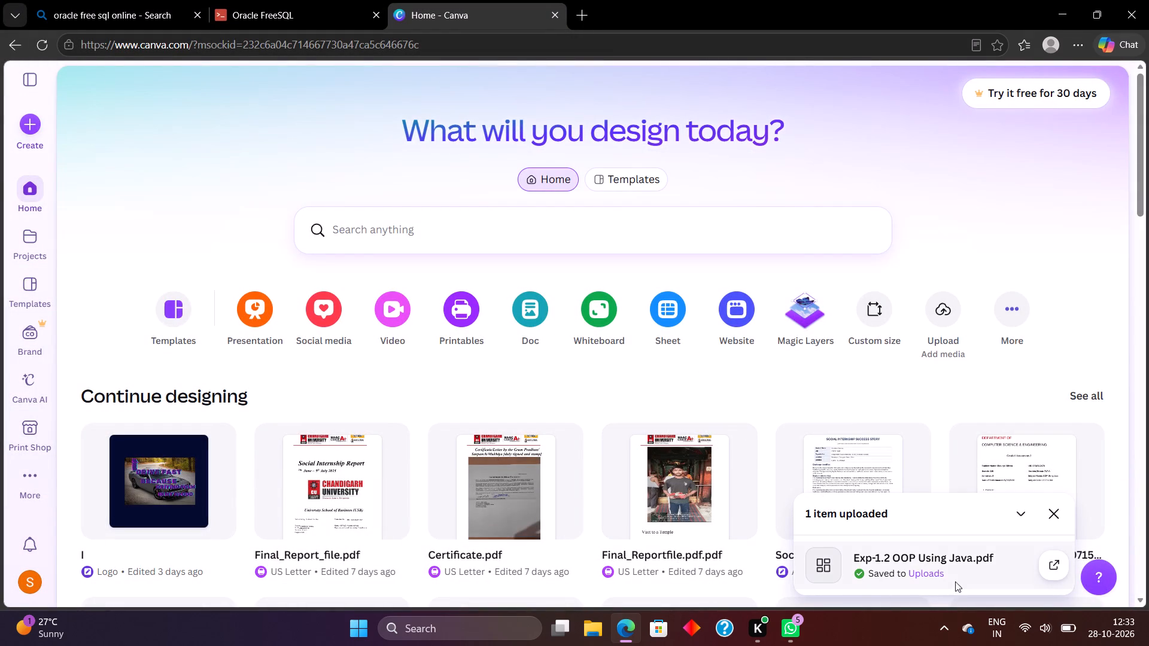
Open the uploaded Exp-1.2 OOP Using Java.pdf as an editable design.
{"action": "left_click", "coordinate": [931, 554]}
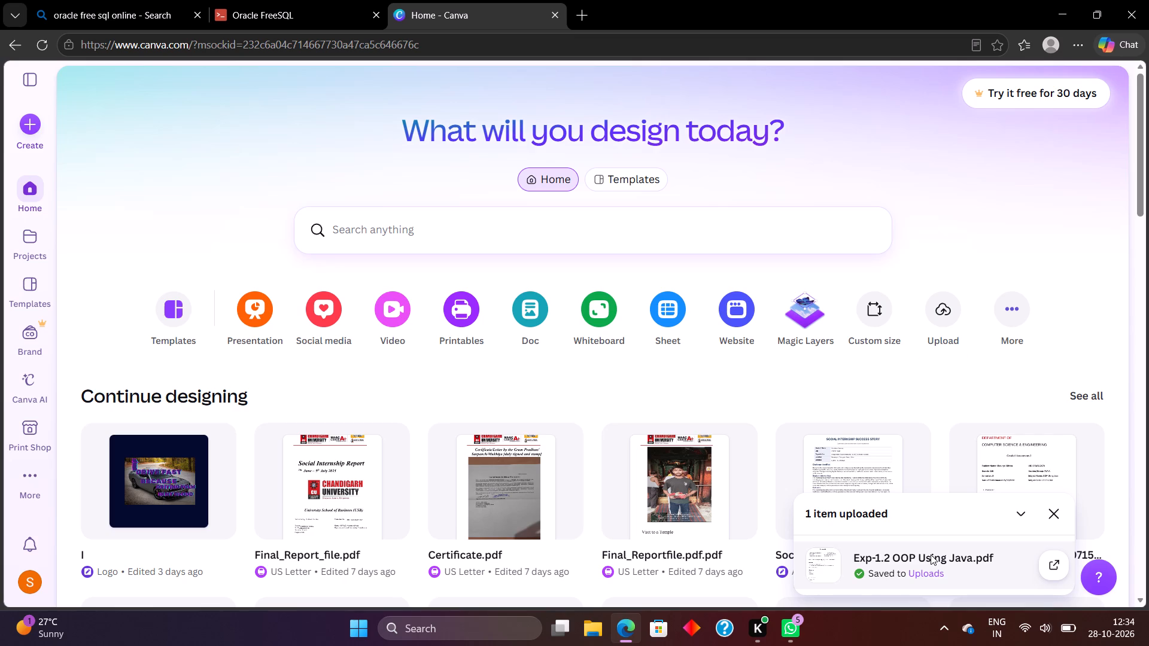
{"action": "left_click", "coordinate": [931, 554]}
{"action": "left_click", "coordinate": [1054, 571]}
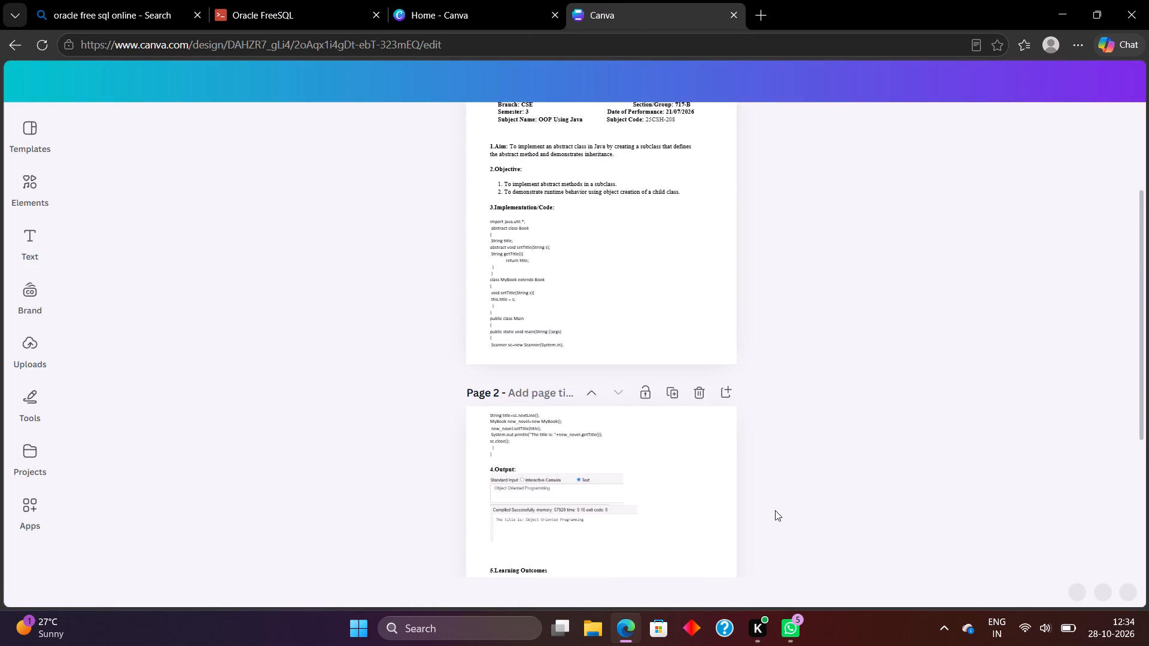
Review both pages of the document and delete page 2, which holds the output and learning outcomes.
{"action": "scroll", "coordinate": [775, 510], "scroll_direction": "up", "scroll_amount": 3}
{"action": "scroll", "coordinate": [775, 510], "scroll_direction": "down", "scroll_amount": 6}
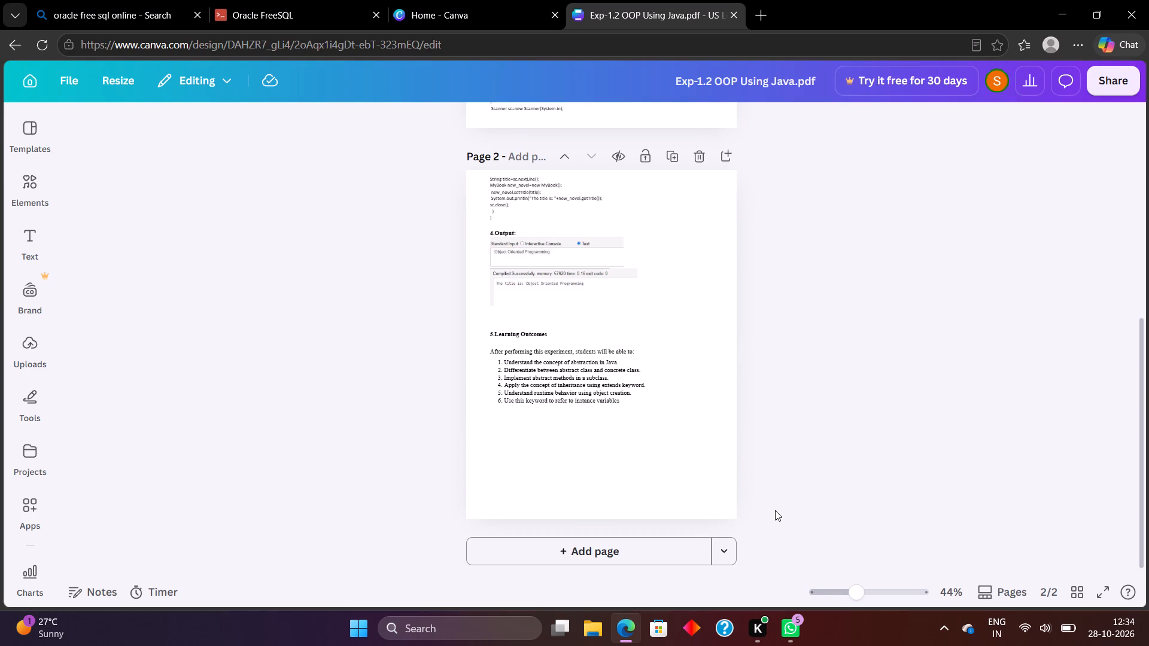
{"action": "scroll", "coordinate": [646, 450], "scroll_direction": "up", "scroll_amount": 5}
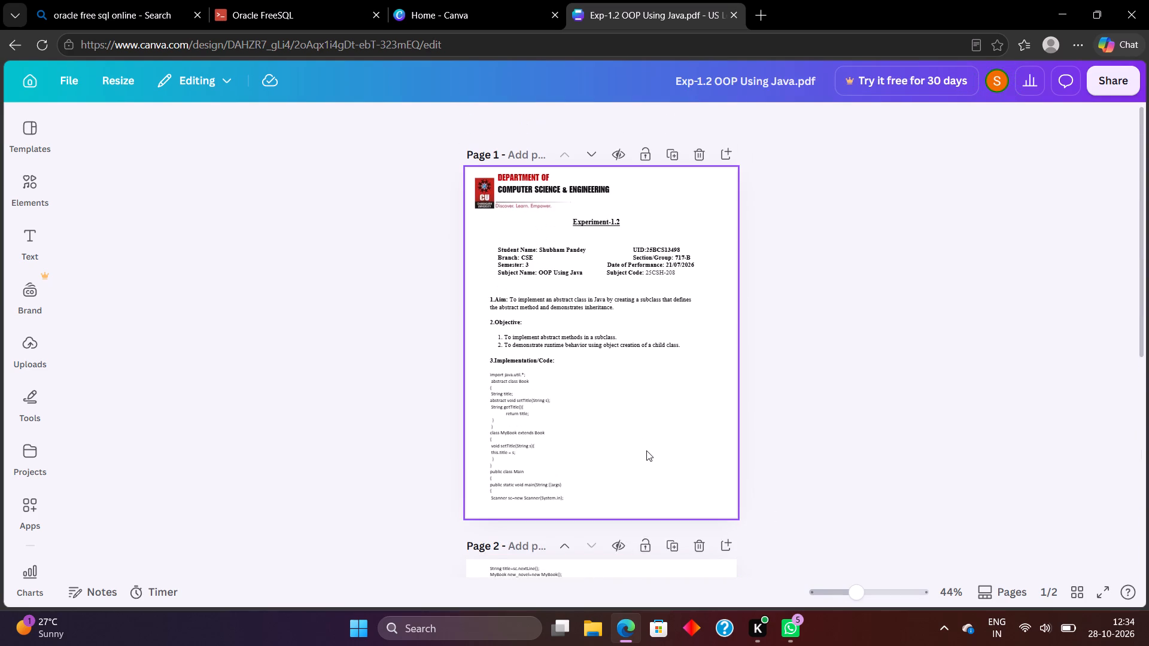
{"action": "scroll", "coordinate": [646, 450], "scroll_direction": "down", "scroll_amount": 1}
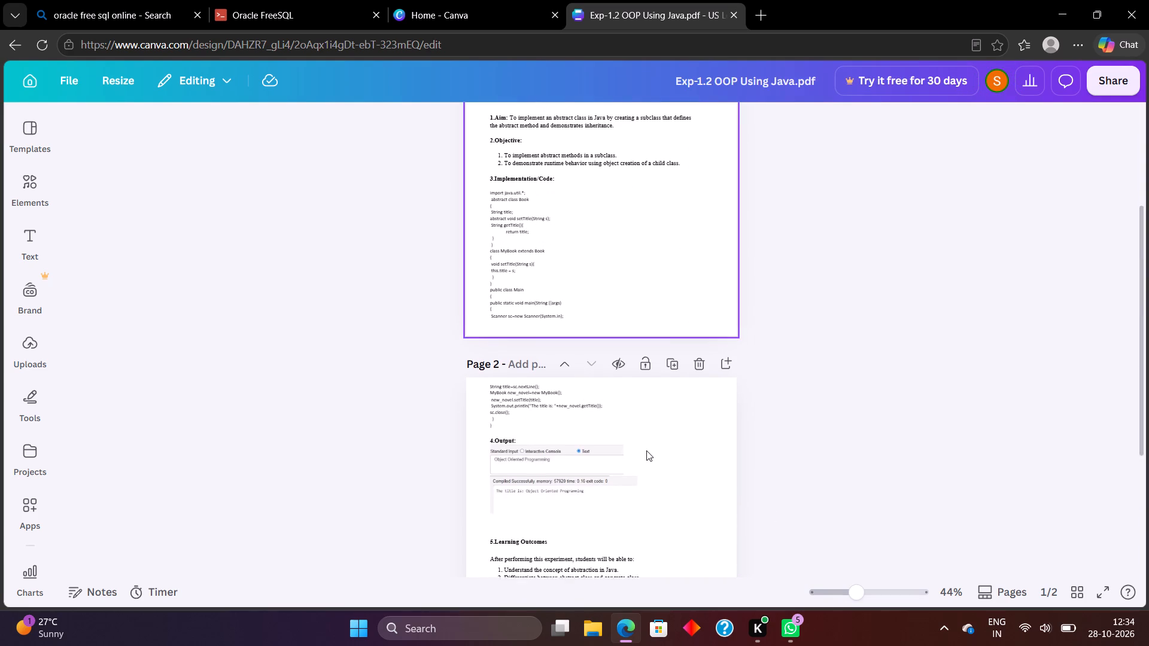
{"action": "scroll", "coordinate": [646, 450], "scroll_direction": "down", "scroll_amount": 1}
{"action": "left_click", "coordinate": [695, 359]}
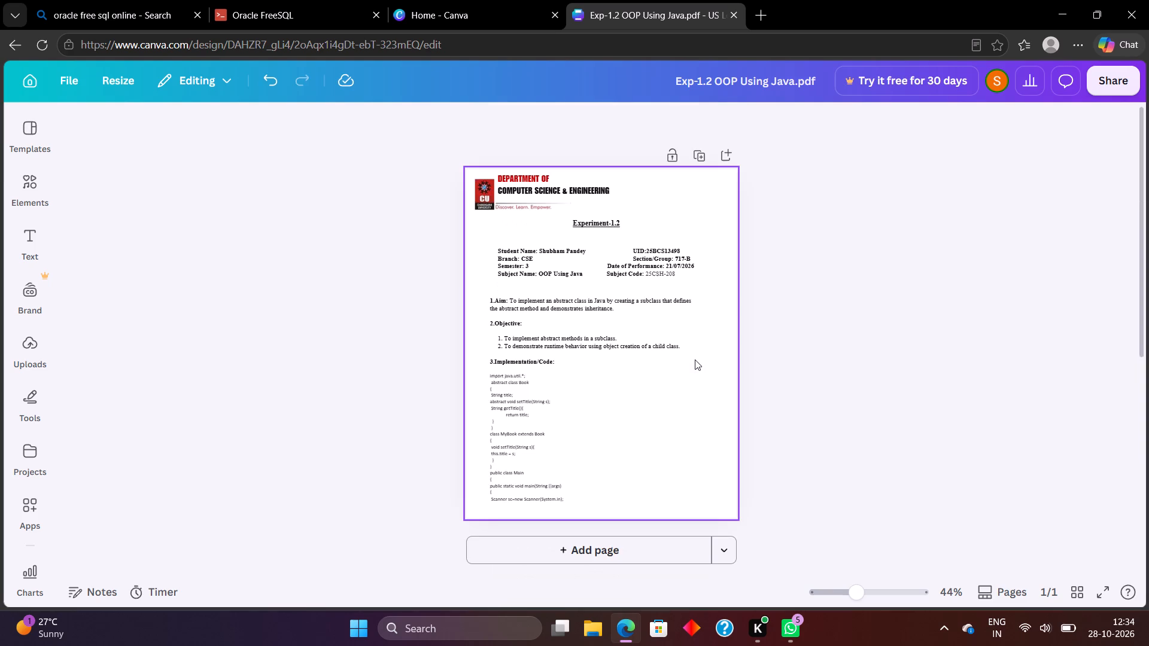
Duplicate the remaining Experiment-1.2 page.
{"action": "scroll", "coordinate": [695, 359], "scroll_direction": "up", "scroll_amount": 1}
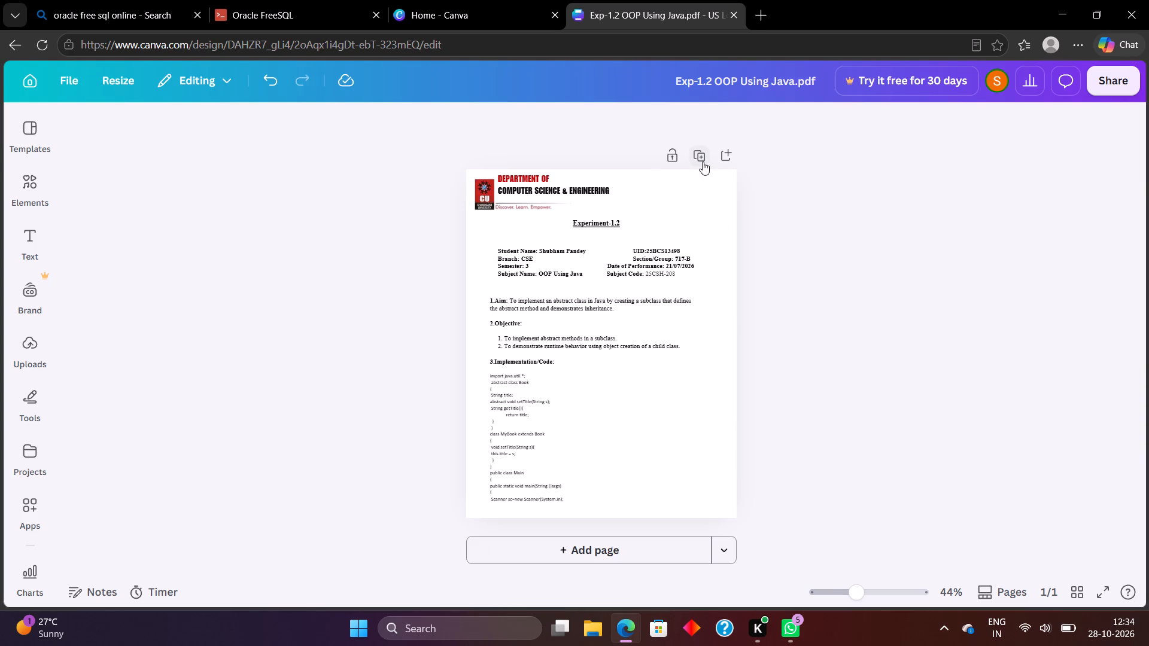
{"action": "left_click", "coordinate": [703, 161]}
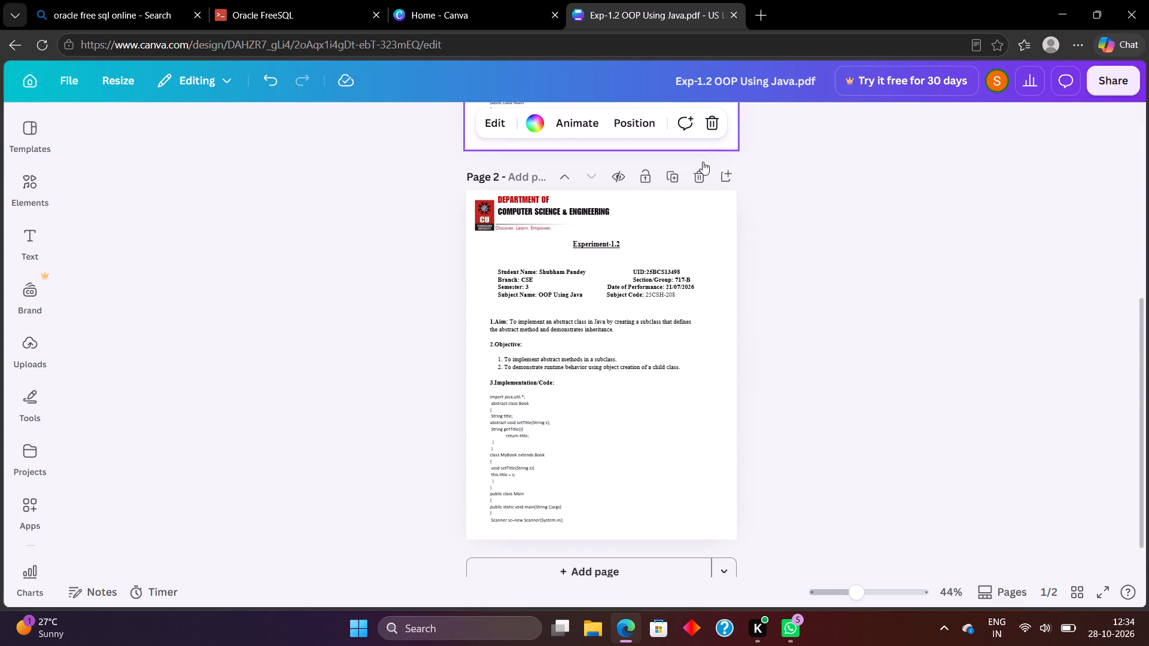
Move the university logo on page 1 slightly upward beside the department heading, then deselect it.
{"action": "scroll", "coordinate": [669, 300], "scroll_direction": "up", "scroll_amount": 2}
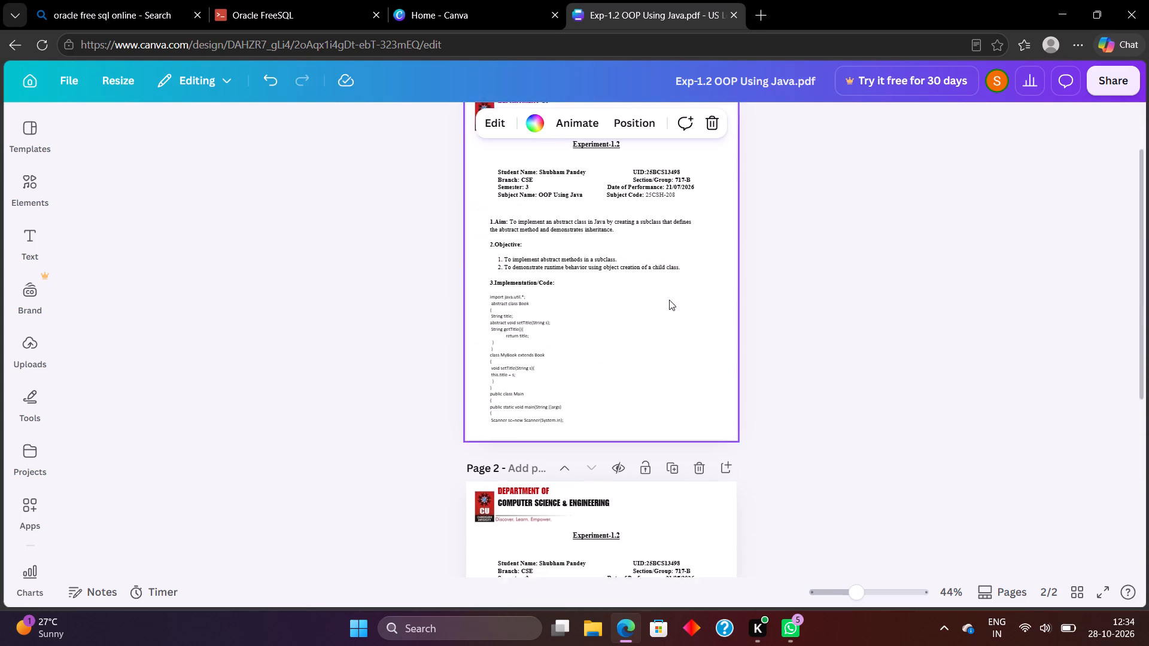
{"action": "scroll", "coordinate": [669, 300], "scroll_direction": "up", "scroll_amount": 1}
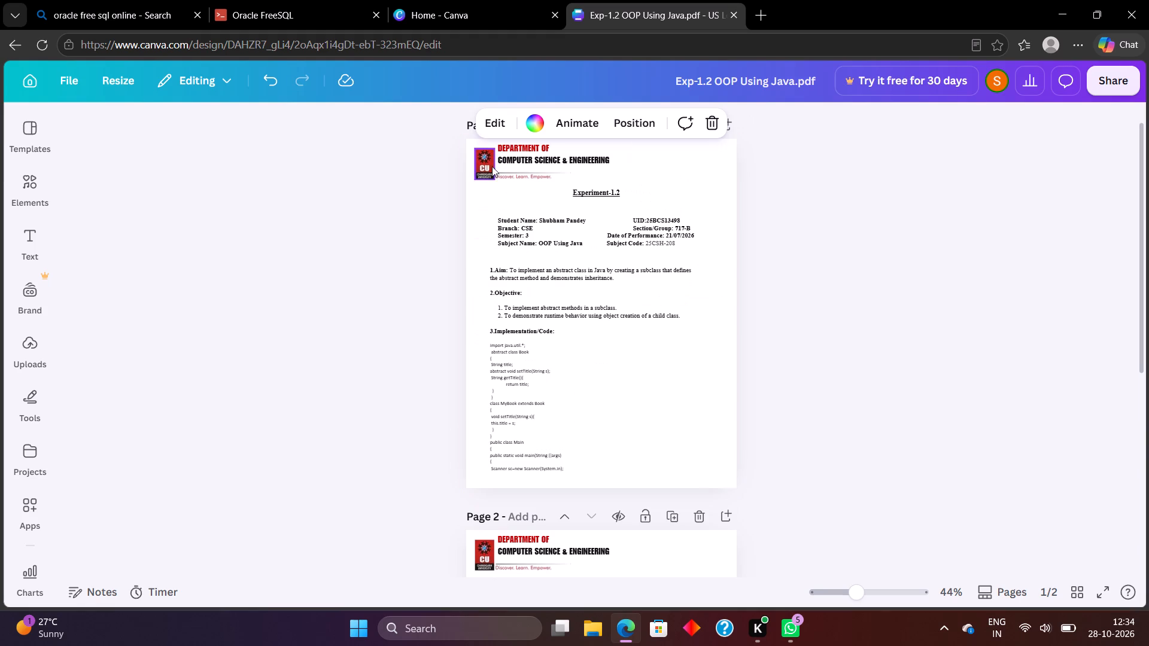
{"action": "left_click_drag", "start_coordinate": [485, 168], "coordinate": [485, 163]}
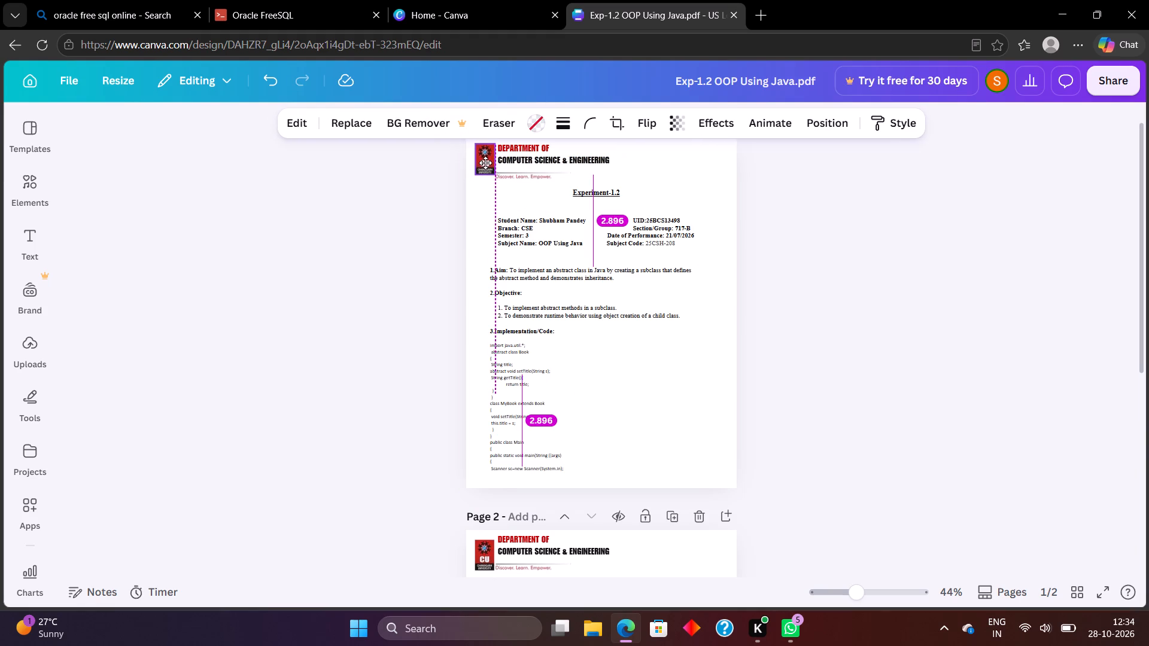
{"action": "left_click_drag", "start_coordinate": [485, 163], "coordinate": [486, 161]}
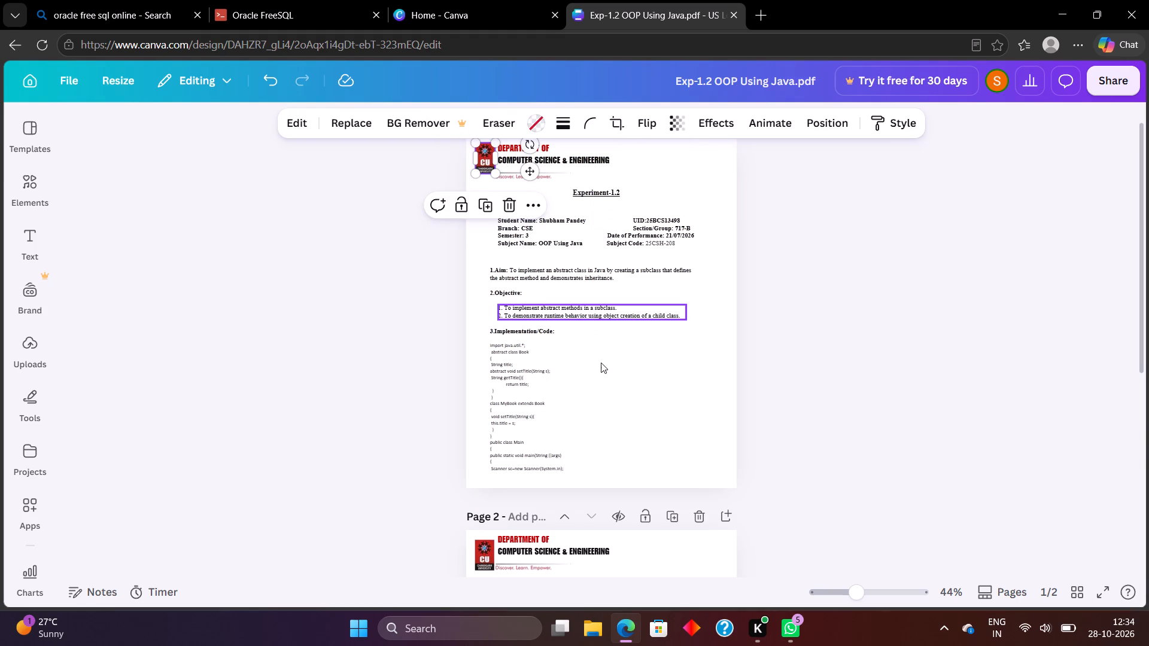
{"action": "left_click", "coordinate": [602, 371]}
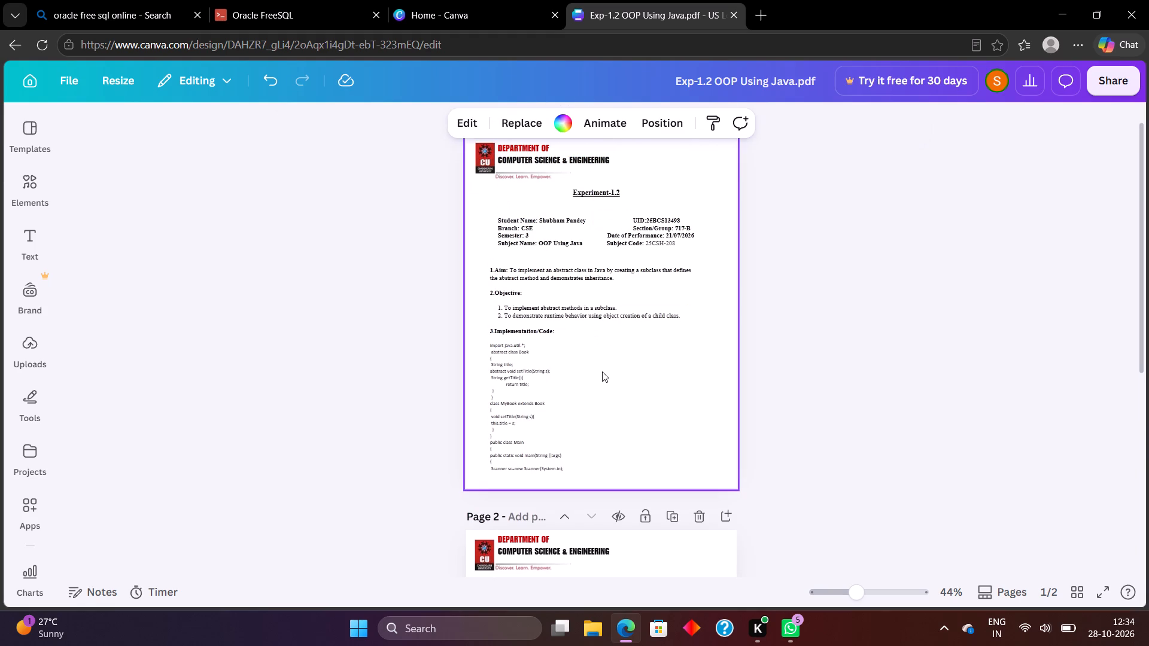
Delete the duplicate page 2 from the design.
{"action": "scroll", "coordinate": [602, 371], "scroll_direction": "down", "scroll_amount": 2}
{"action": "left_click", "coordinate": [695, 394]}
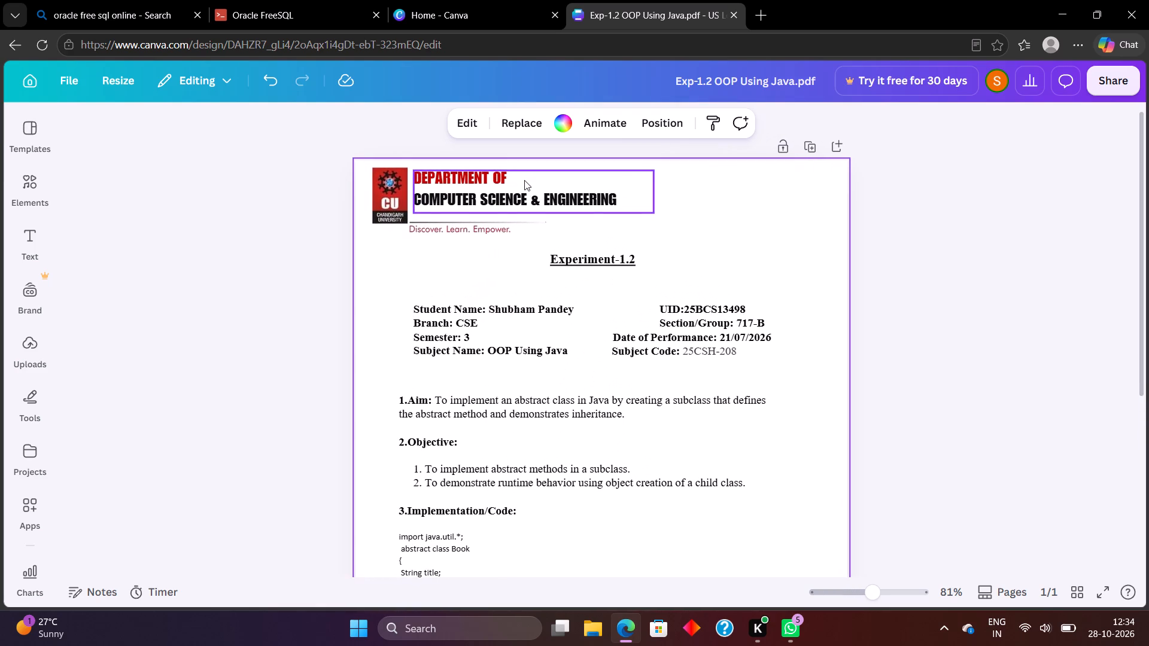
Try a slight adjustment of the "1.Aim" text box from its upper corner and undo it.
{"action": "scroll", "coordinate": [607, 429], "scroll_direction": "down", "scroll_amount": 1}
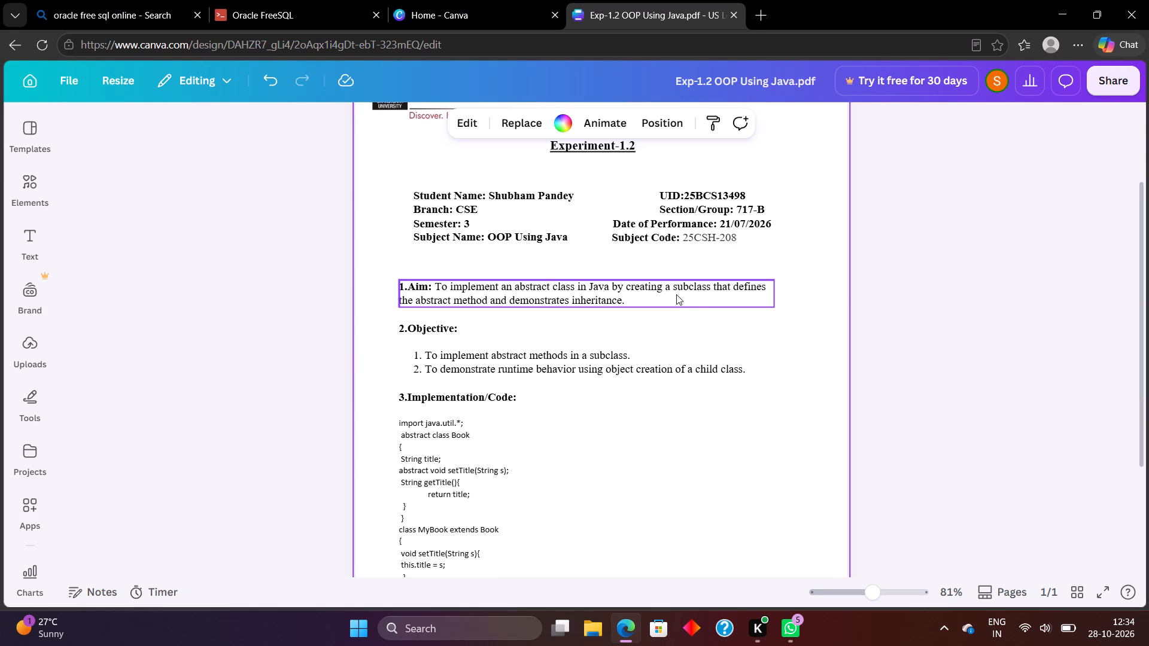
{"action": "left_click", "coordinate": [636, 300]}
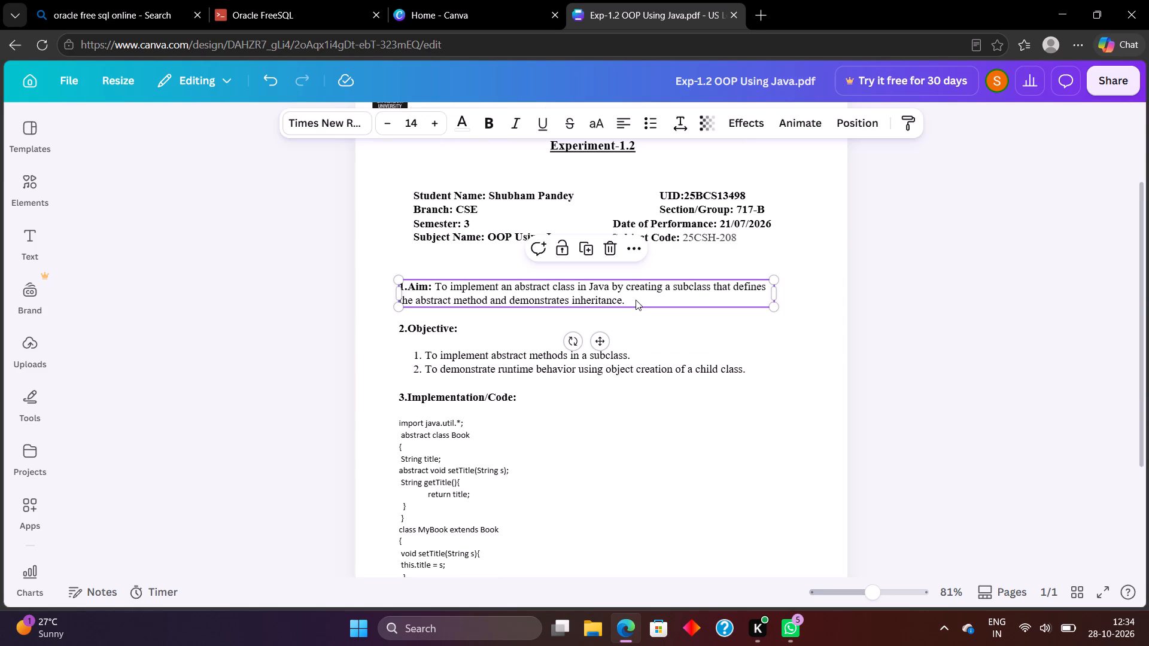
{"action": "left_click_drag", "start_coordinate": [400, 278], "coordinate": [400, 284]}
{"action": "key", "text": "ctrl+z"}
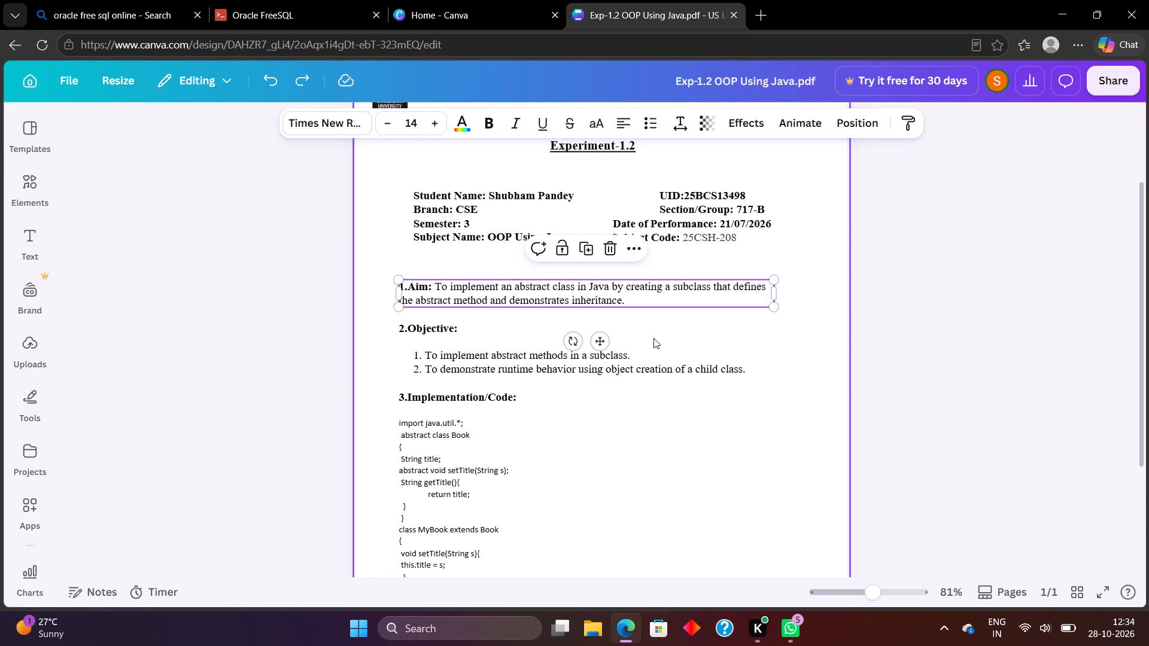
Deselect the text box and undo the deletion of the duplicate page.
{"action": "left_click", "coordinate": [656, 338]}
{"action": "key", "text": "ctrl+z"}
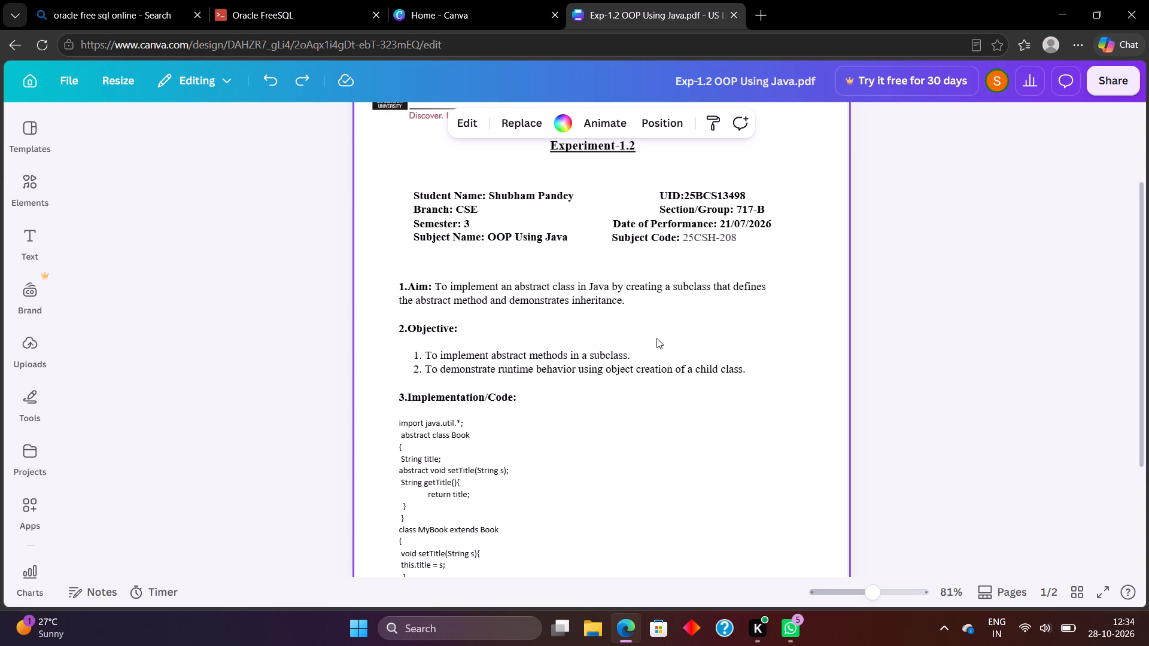
Delete the aim description in the "1.Aim:" text box on page 1, keeping only the bold "1.Aim:" label.
{"action": "scroll", "coordinate": [656, 338], "scroll_direction": "up", "scroll_amount": 1}
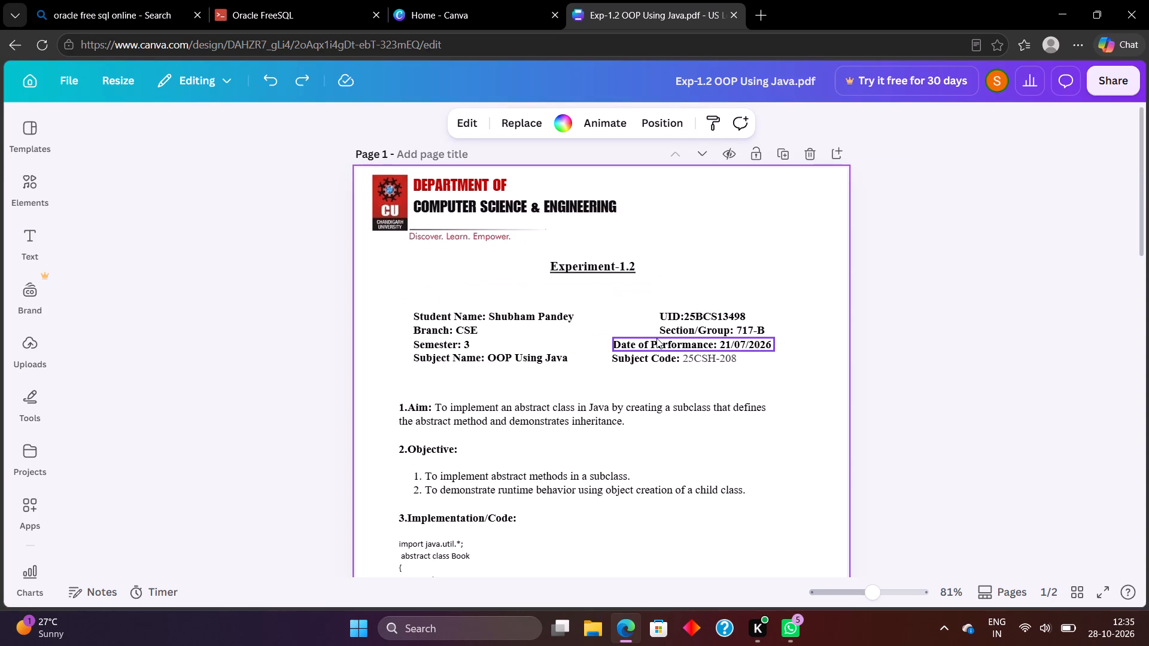
{"action": "left_click", "coordinate": [547, 424]}
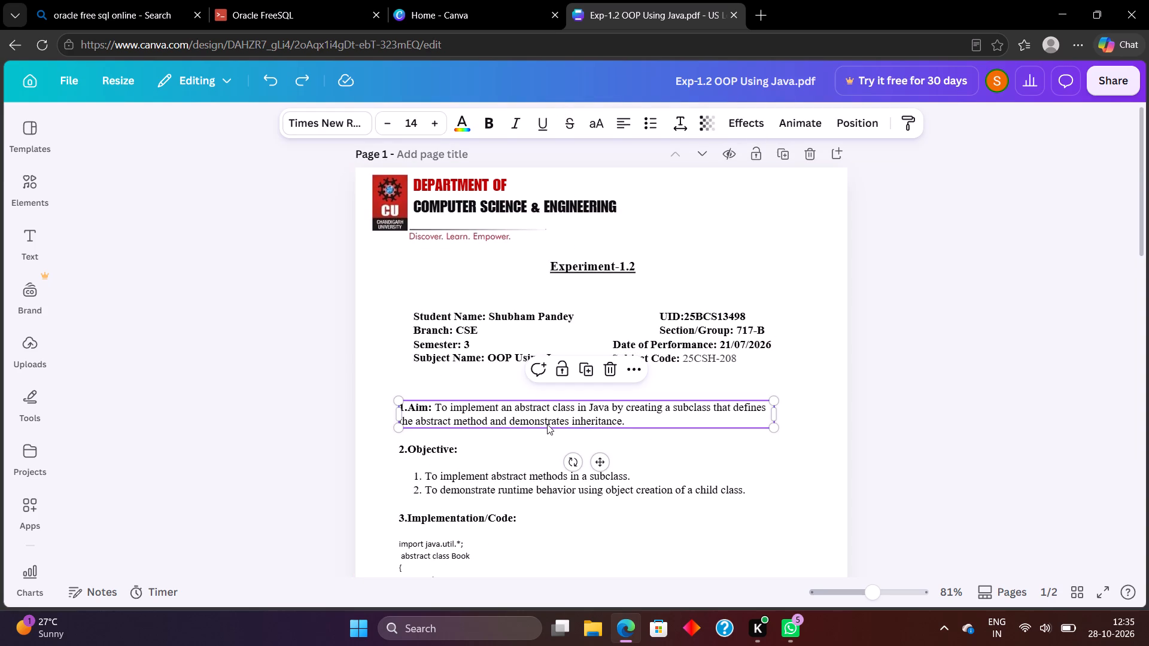
{"action": "left_click", "coordinate": [622, 419]}
{"action": "left_click", "coordinate": [622, 419]}
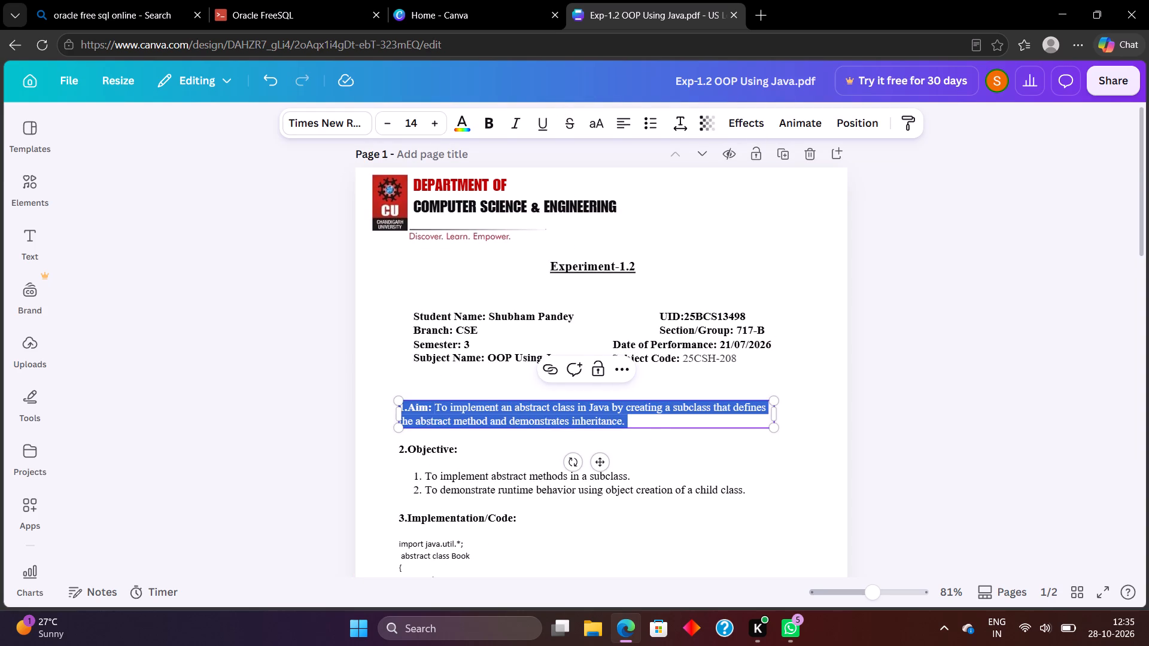
{"action": "left_click", "coordinate": [622, 419]}
{"action": "double_click", "coordinate": [622, 419]}
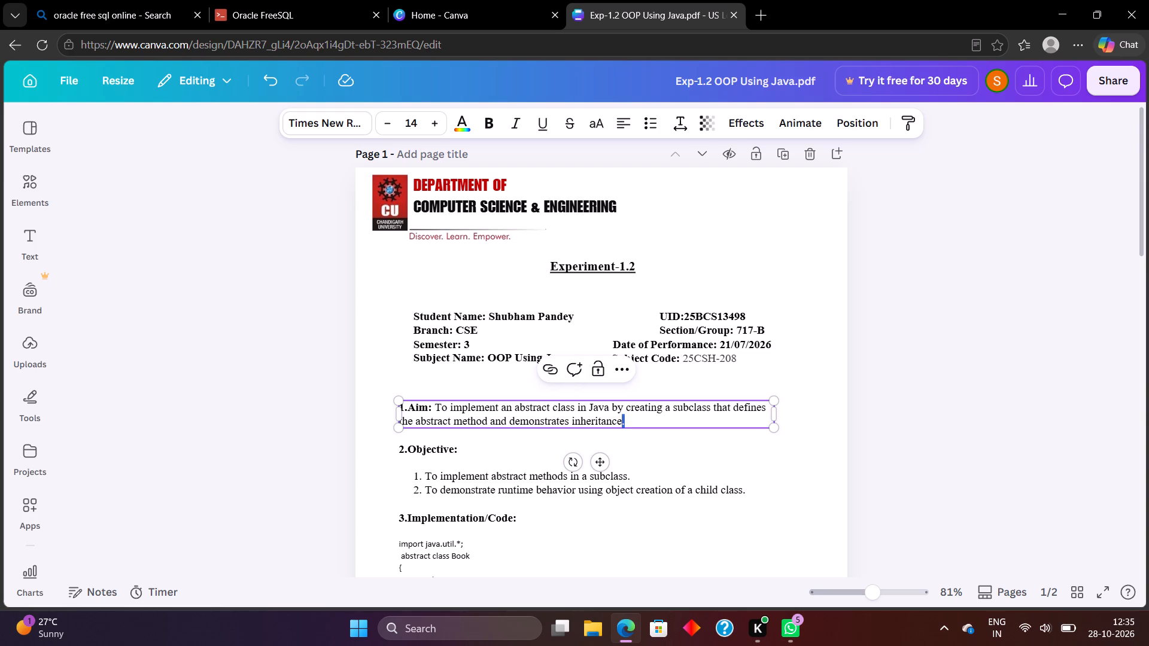
{"action": "key", "text": "ctrl+BackSpace"}
{"action": "key", "text": "ctrl+BackSpace"}
{"action": "key", "text": "ctrl+BackSpace"}
{"action": "key", "text": "ctrl+BackSpace"}
{"action": "key", "text": "ctrl+BackSpace"}
{"action": "key", "text": "ctrl+BackSpace"}
{"action": "key", "text": "ctrl+BackSpace"}
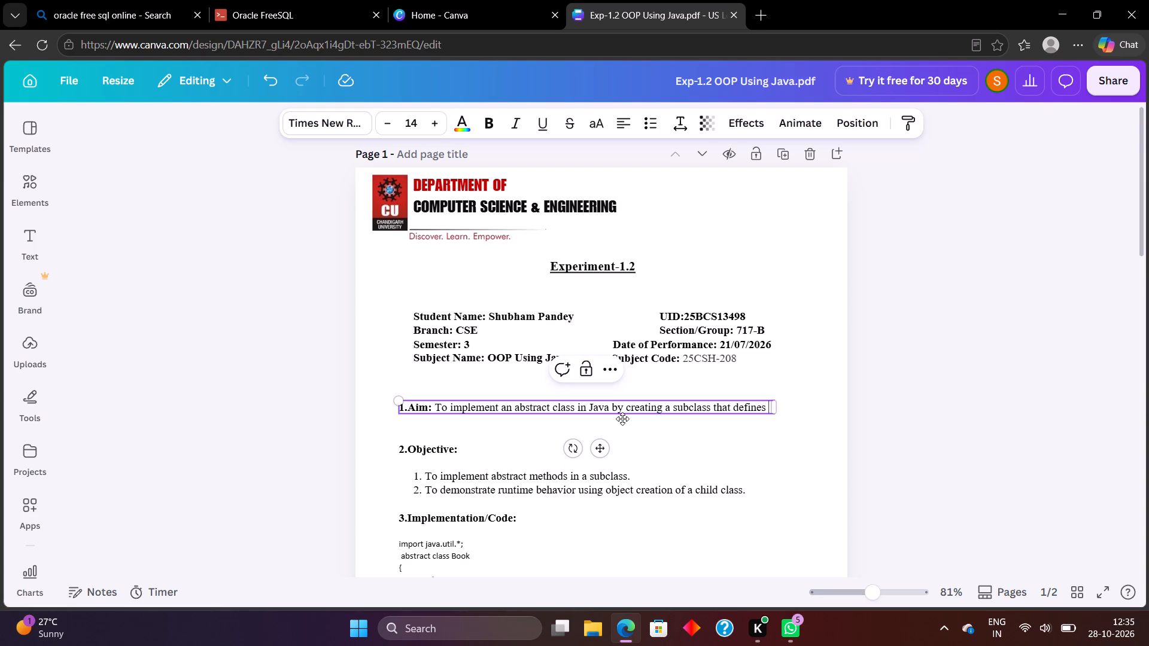
{"action": "key", "text": "ctrl+BackSpace"}
{"action": "key", "text": "ctrl+BackSpace"}
{"action": "key", "text": "ctrl+BackSpace"}
{"action": "key", "text": "ctrl+BackSpace"}
{"action": "key", "text": "ctrl+BackSpace"}
{"action": "key", "text": "ctrl+BackSpace"}
{"action": "key", "text": "ctrl+BackSpace"}
{"action": "key", "text": "ctrl+BackSpace"}
{"action": "key", "text": "ctrl+BackSpace"}
{"action": "key", "text": "ctrl+BackSpace"}
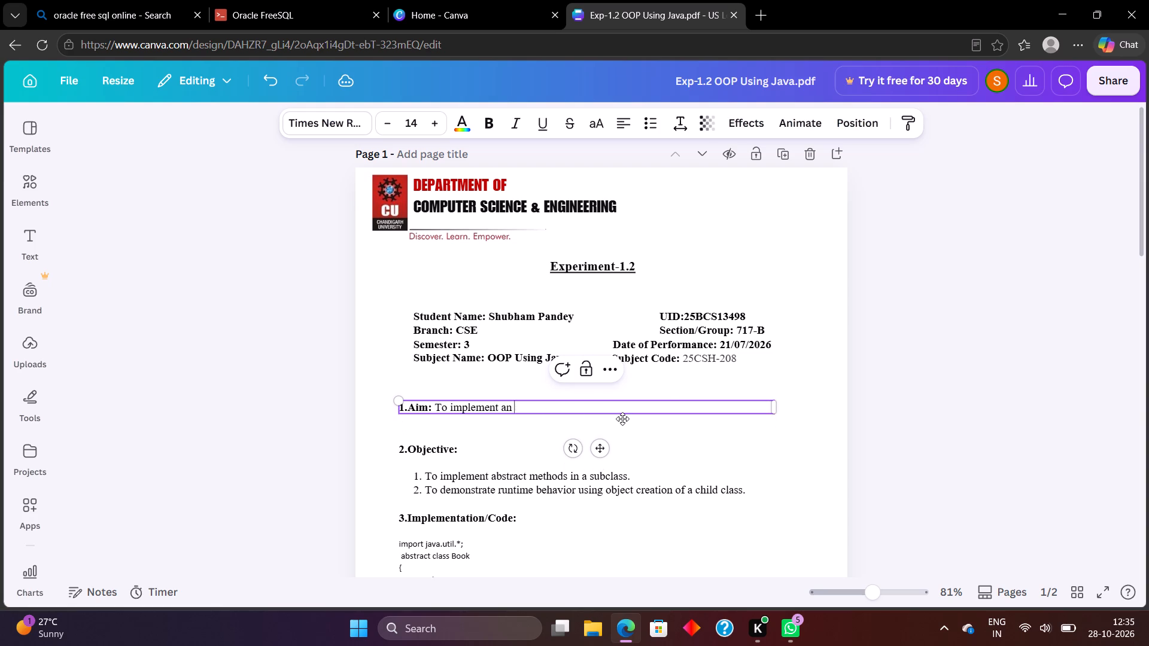
{"action": "key", "text": "ctrl+BackSpace"}
{"action": "key", "text": "ctrl+BackSpace"}
{"action": "key", "text": "ctrl+BackSpace"}
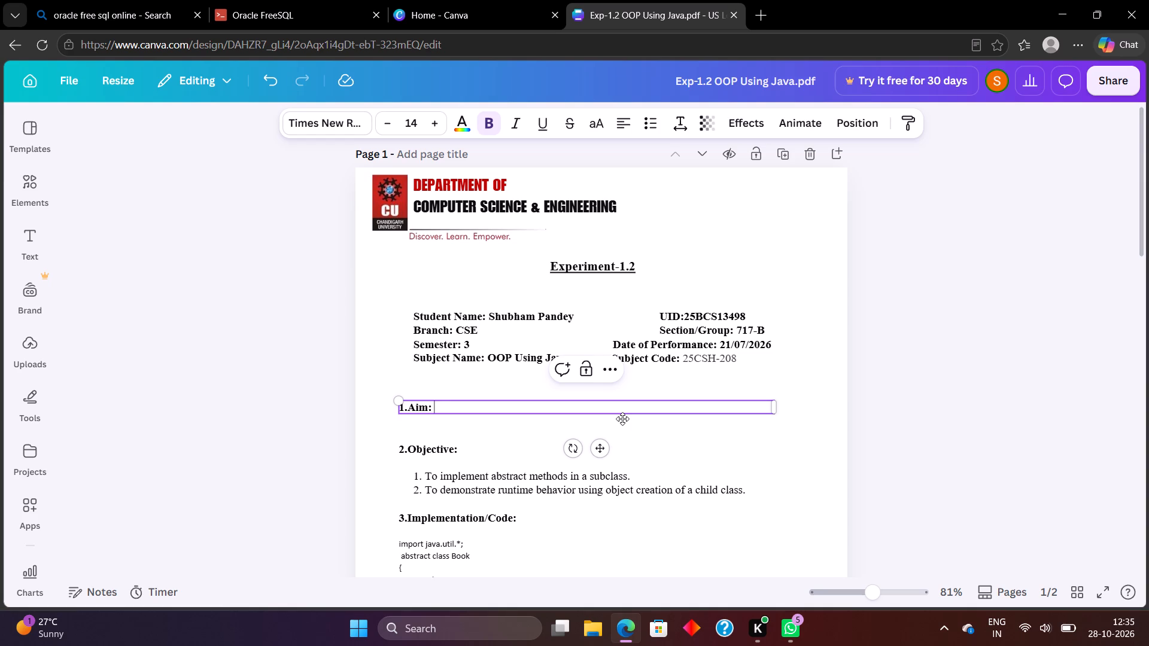
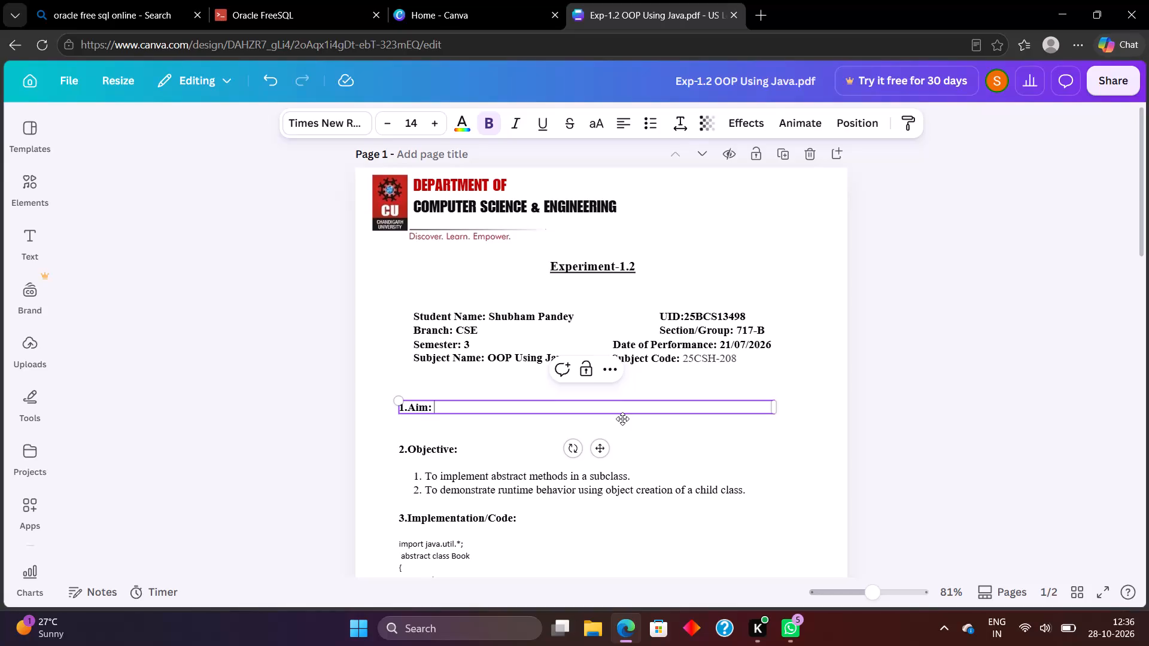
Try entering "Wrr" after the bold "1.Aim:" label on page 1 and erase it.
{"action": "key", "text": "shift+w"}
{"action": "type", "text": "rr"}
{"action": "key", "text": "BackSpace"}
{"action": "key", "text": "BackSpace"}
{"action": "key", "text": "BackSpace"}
Undo the recent edits in the "1.Aim:" text box back to the description "To implement an abstract class in".
{"action": "key", "text": "ctrl+z"}
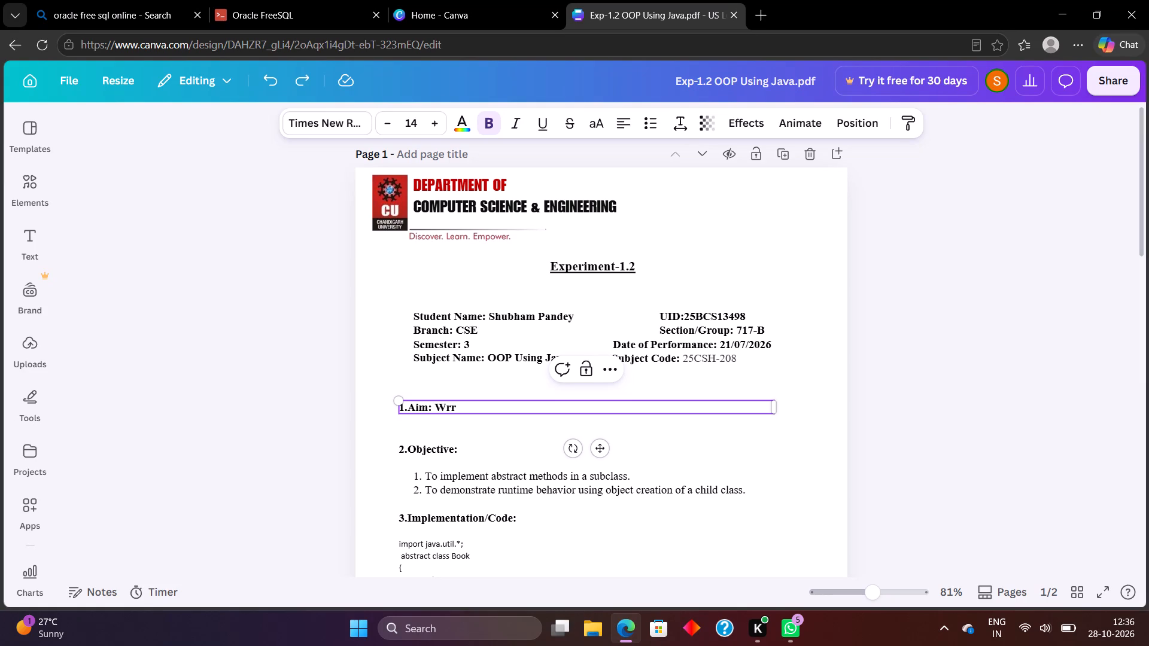
{"action": "key", "text": "ctrl+z"}
{"action": "key", "text": "ctrl+z"}
{"action": "key", "text": "ctrl+z"}
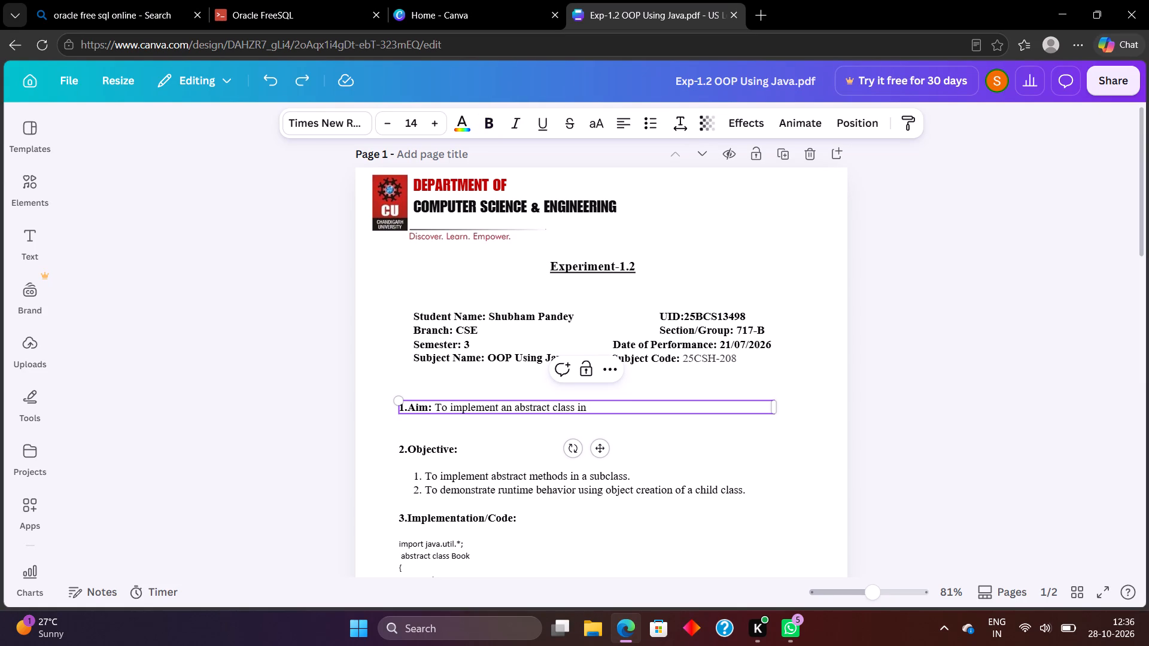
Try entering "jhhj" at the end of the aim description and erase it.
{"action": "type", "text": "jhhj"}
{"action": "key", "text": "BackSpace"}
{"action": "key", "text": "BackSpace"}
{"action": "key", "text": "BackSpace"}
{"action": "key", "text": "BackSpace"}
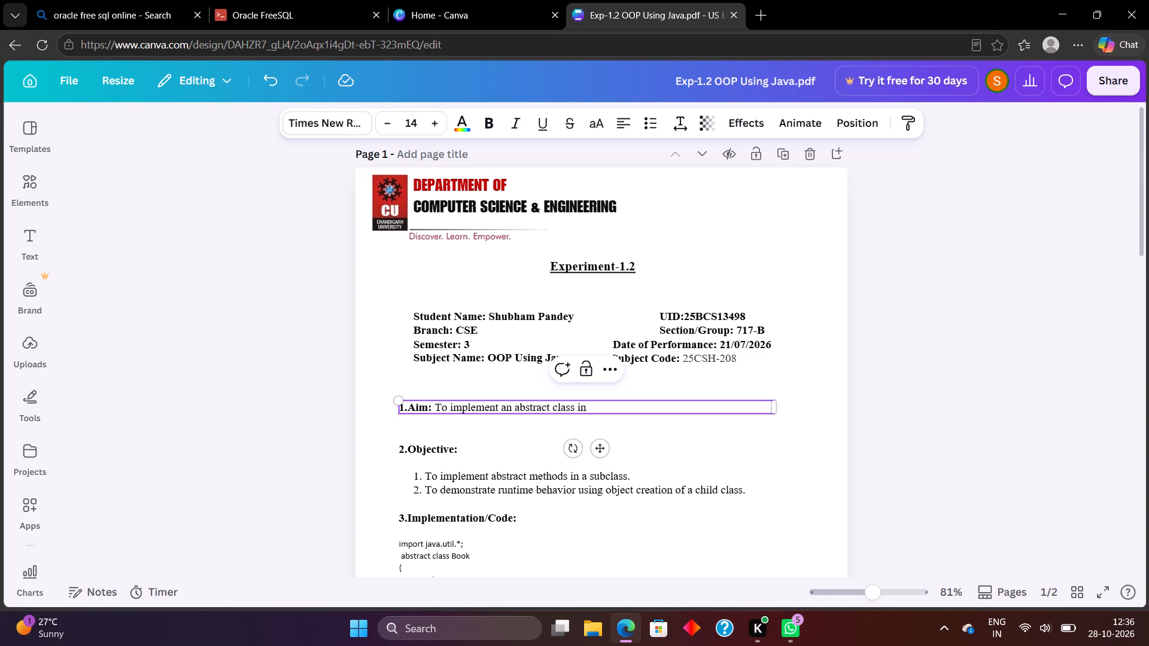
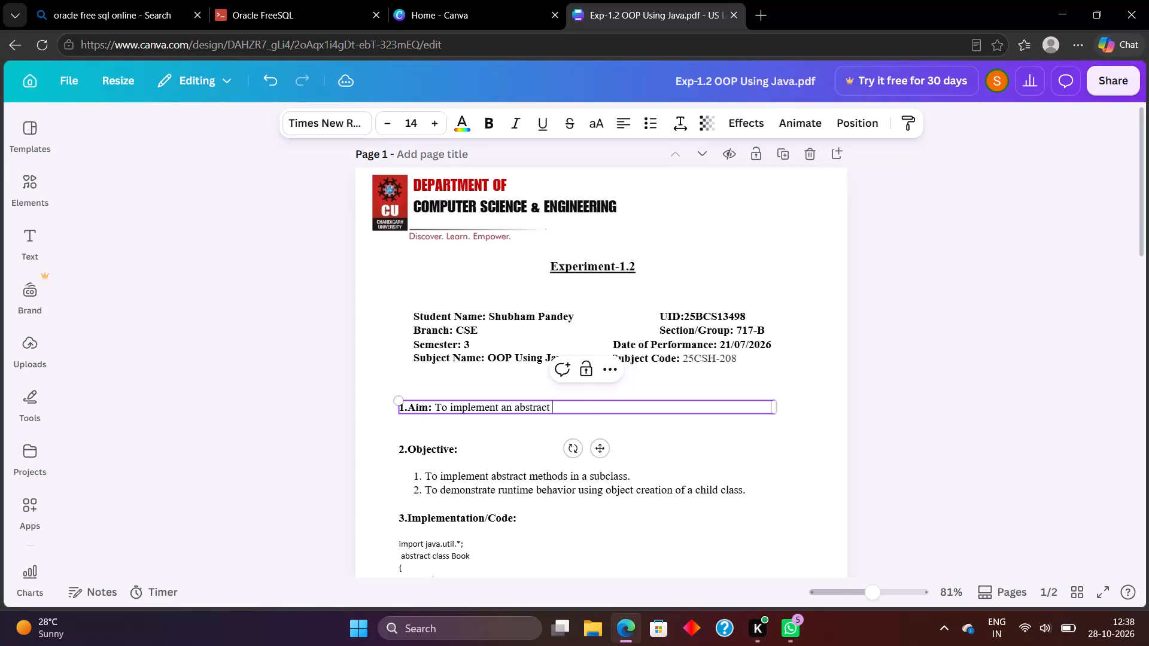
Replace the rest of the aim description after the word "To" with "Write".
{"action": "key", "text": "BackSpace"}
{"action": "key", "text": "BackSpace"}
{"action": "key", "text": "BackSpace"}
{"action": "key", "text": "BackSpace"}
{"action": "key", "text": "BackSpace"}
{"action": "key", "text": "BackSpace"}
{"action": "key", "text": "BackSpace"}
{"action": "key", "text": "BackSpace"}
{"action": "key", "text": "BackSpace"}
{"action": "key", "text": "BackSpace"}
{"action": "key", "text": "BackSpace"}
{"action": "key", "text": "BackSpace"}
{"action": "key", "text": "BackSpace"}
{"action": "key", "text": "BackSpace"}
{"action": "key", "text": "BackSpace"}
{"action": "key", "text": "BackSpace"}
{"action": "key", "text": "BackSpace"}
{"action": "key", "text": "BackSpace"}
{"action": "key", "text": "BackSpace"}
{"action": "key", "text": "BackSpace"}
{"action": "key", "text": "BackSpace"}
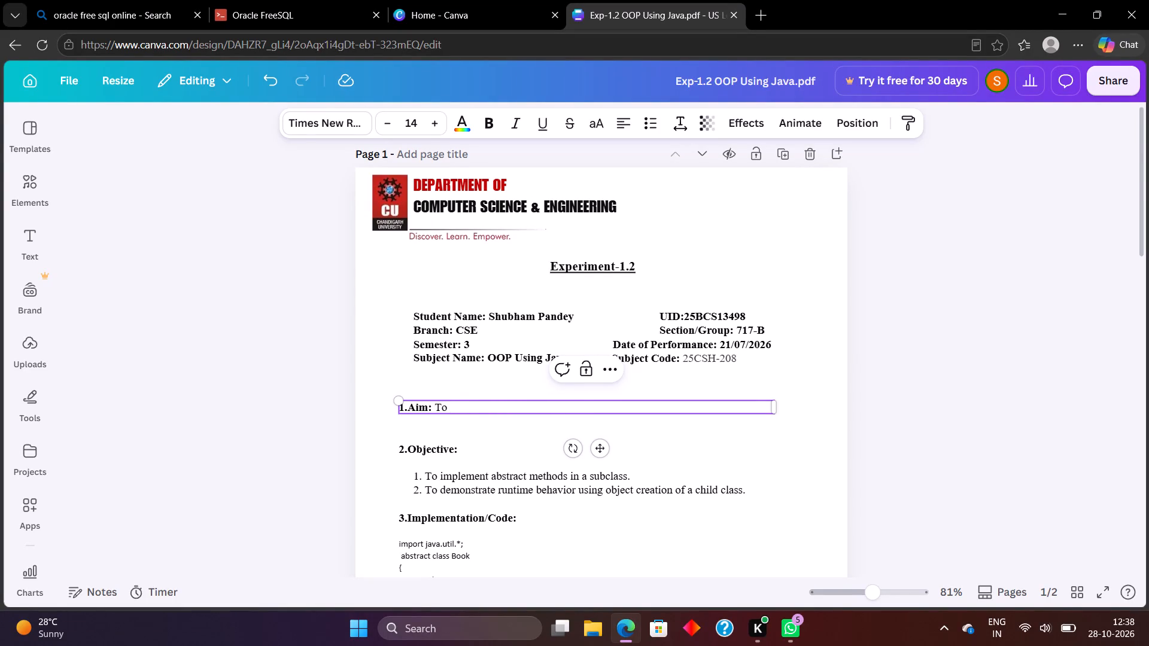
{"action": "key", "text": "shift+w"}
{"action": "type", "text": "re"}
{"action": "key", "text": "BackSpace"}
{"action": "type", "text": "ite"}
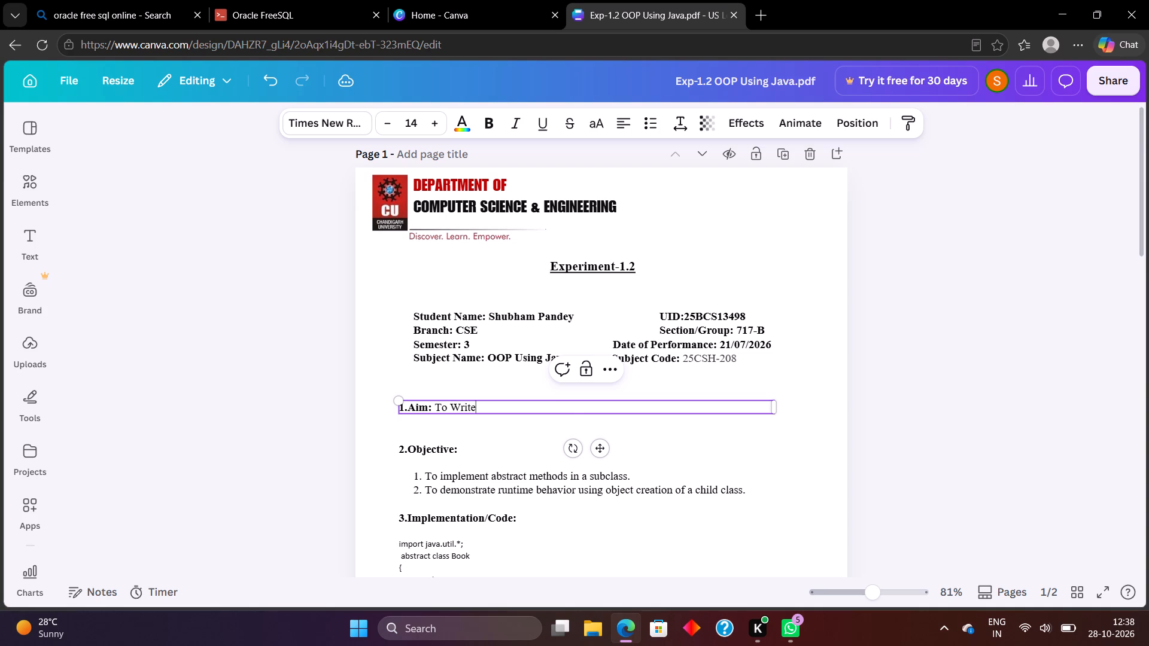
Delete the word "To" and the extra space before "Write" in the aim description.
{"action": "left_click", "coordinate": [446, 405]}
{"action": "key", "text": "BackSpace"}
{"action": "key", "text": "BackSpace"}
{"action": "key", "text": "Right"}
{"action": "key", "text": "BackSpace"}
Continue the aim description after "Write" with the text "a PL".
{"action": "left_click", "coordinate": [479, 402]}
{"action": "type", "text": "a"}
{"action": "key", "text": "space"}
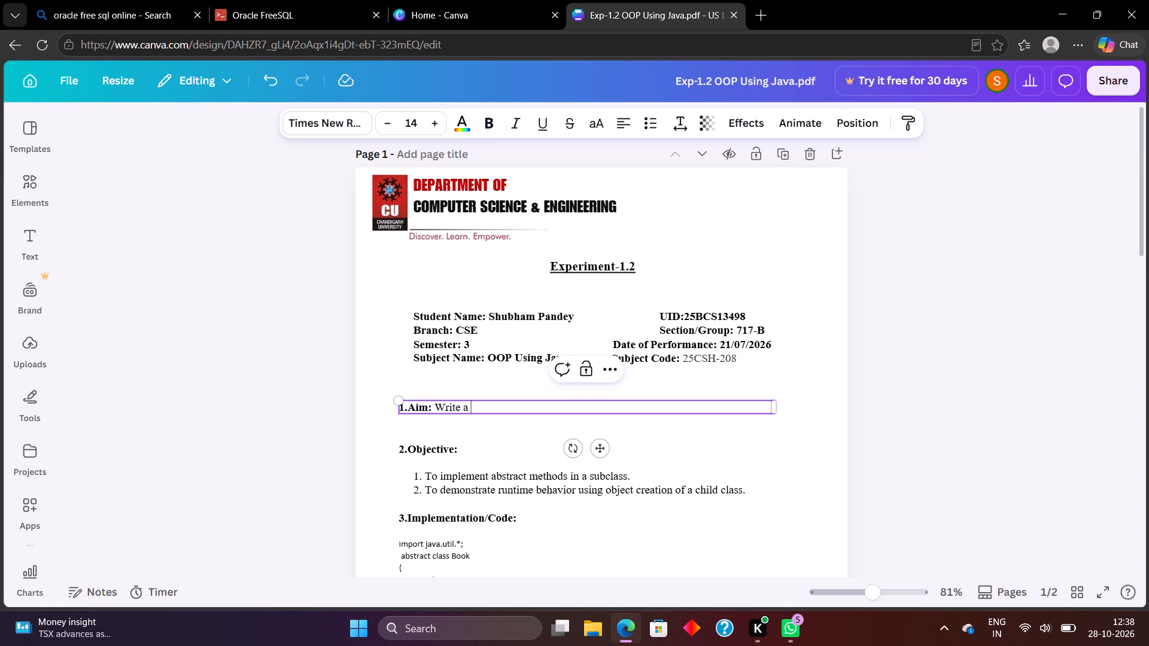
{"action": "key", "text": "Return"}
{"action": "key", "text": "BackSpace"}
{"action": "type", "text": "PL"}
{"action": "key", "text": "shift+question"}
{"action": "key", "text": "BackSpace"}
{"action": "key", "text": "slash"}
{"action": "key", "text": "BackSpace"}
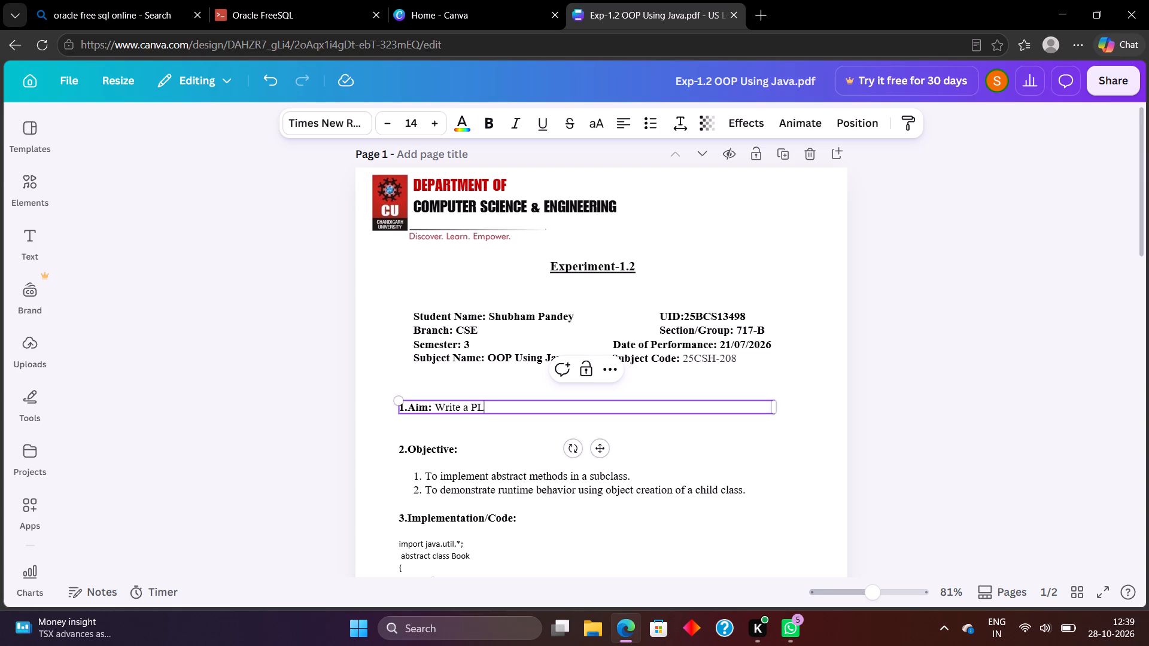
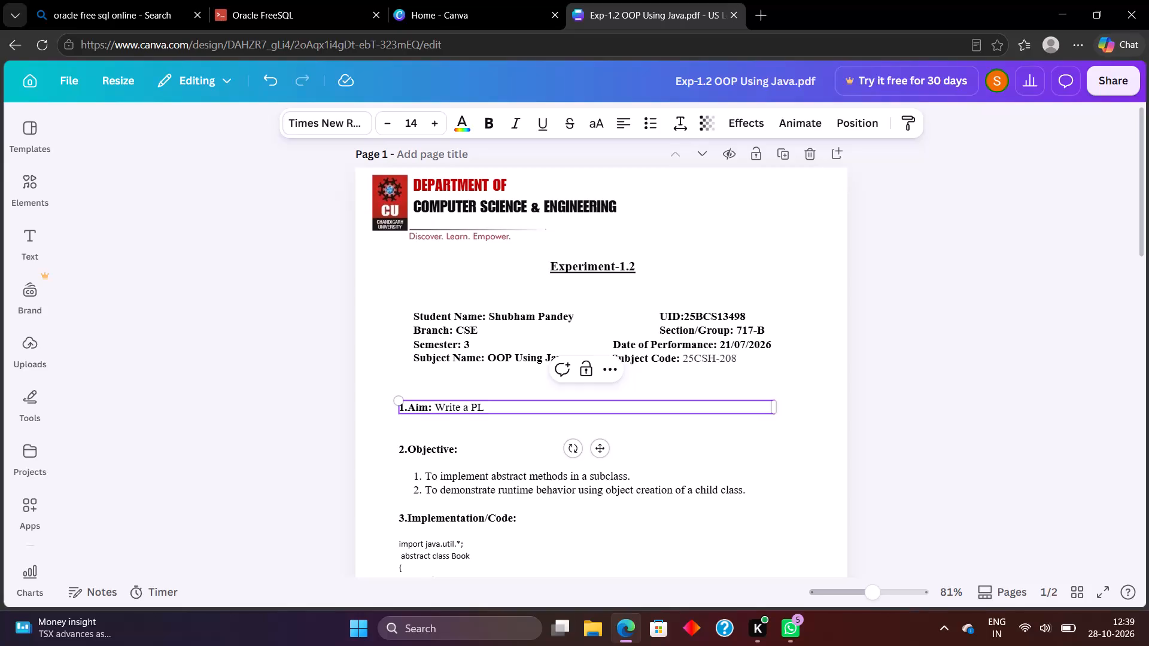
Continue the aim description after "Write a PL" with the text "/ SQL Program to".
{"action": "type", "text": "/"}
{"action": "key", "text": "space"}
{"action": "type", "text": "SQL"}
{"action": "key", "text": "space"}
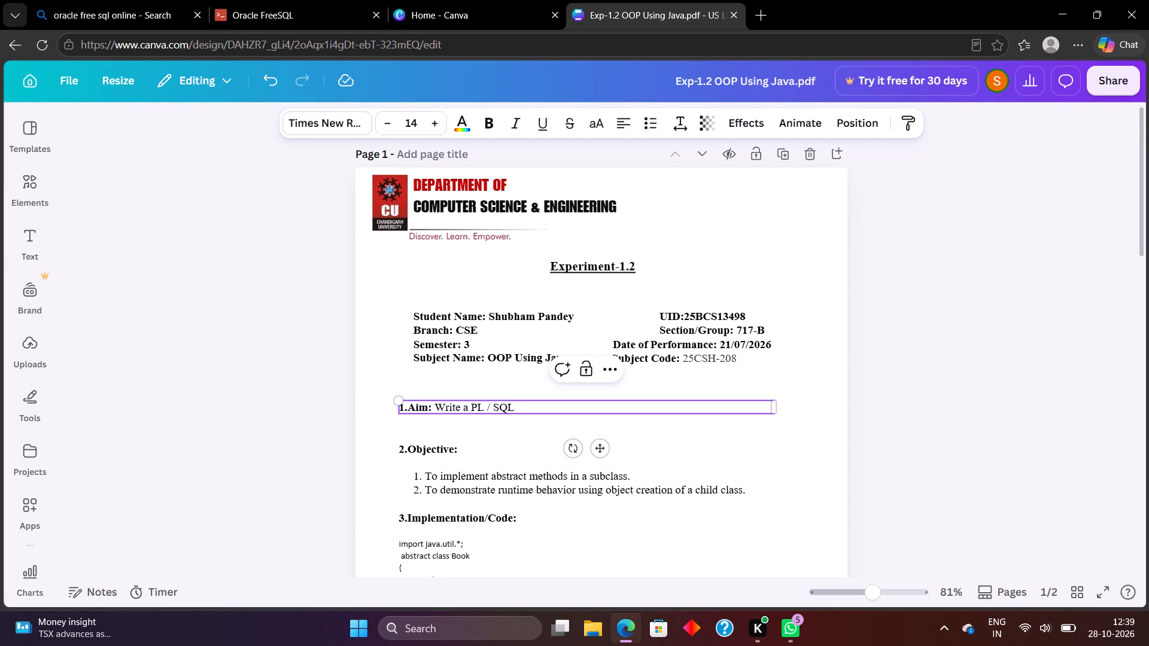
{"action": "key", "text": "p"}
{"action": "key", "text": "BackSpace"}
{"action": "key", "text": "shift+p"}
{"action": "type", "text": "ro"}
{"action": "type", "text": "gram"}
{"action": "key", "text": "Tab"}
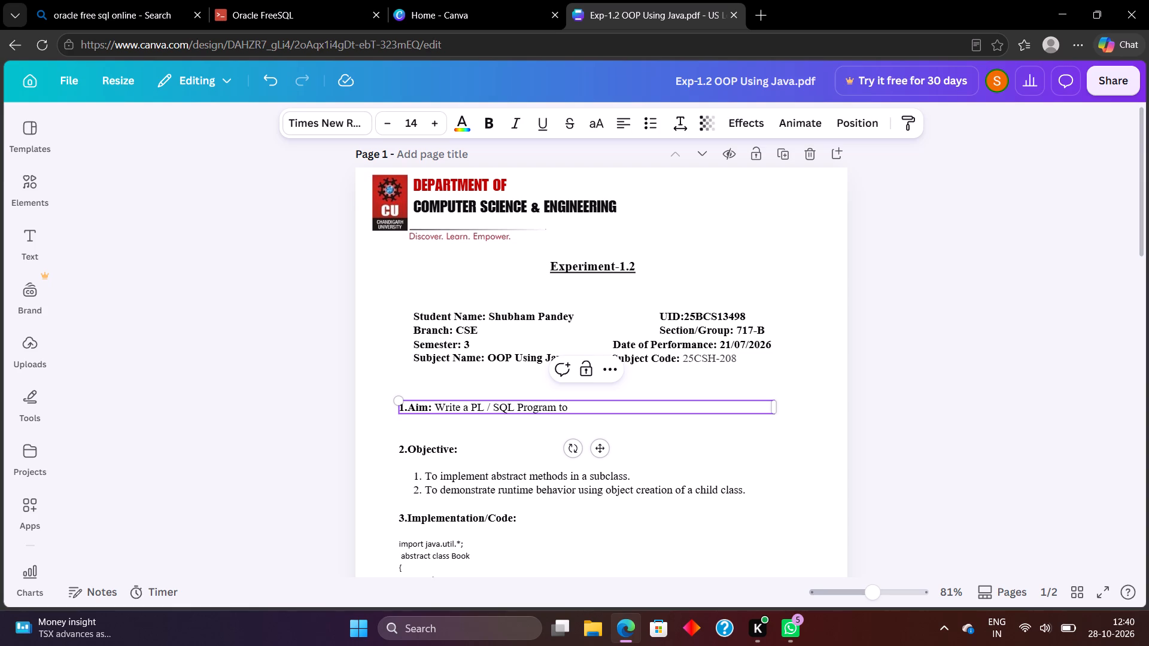
Add the words "accept a number" to the end of the aim description.
{"action": "key", "text": "space"}
{"action": "type", "text": "acc"}
{"action": "type", "text": "ept"}
{"action": "key", "text": "space"}
{"action": "type", "text": "a"}
{"action": "key", "text": "space"}
{"action": "type", "text": "num"}
{"action": "type", "text": "ber"}
Extend the aim description with the number range "from 1 to 7".
{"action": "key", "text": "space"}
{"action": "type", "text": "fre"}
{"action": "key", "text": "BackSpace"}
{"action": "type", "text": "om"}
{"action": "key", "text": "space"}
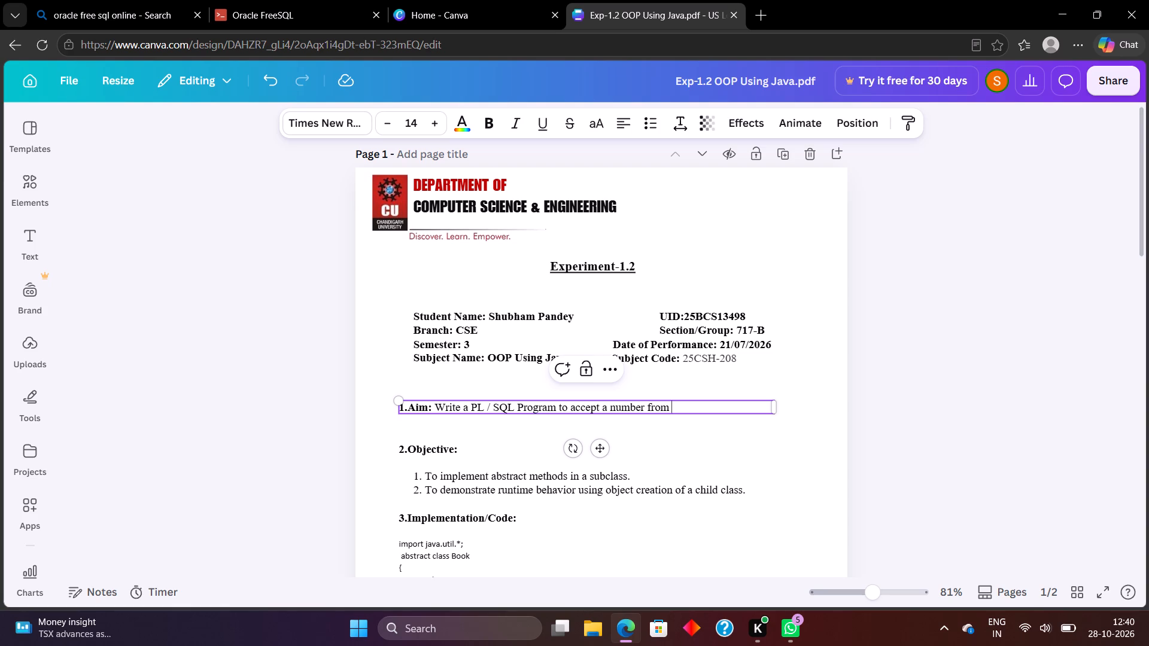
{"action": "key", "text": "End"}
{"action": "key", "text": "m"}
{"action": "key", "text": "space"}
{"action": "key", "text": "BackSpace"}
{"action": "key", "text": "BackSpace"}
{"action": "key", "text": "End"}
{"action": "key", "text": "1"}
{"action": "key", "text": "space"}
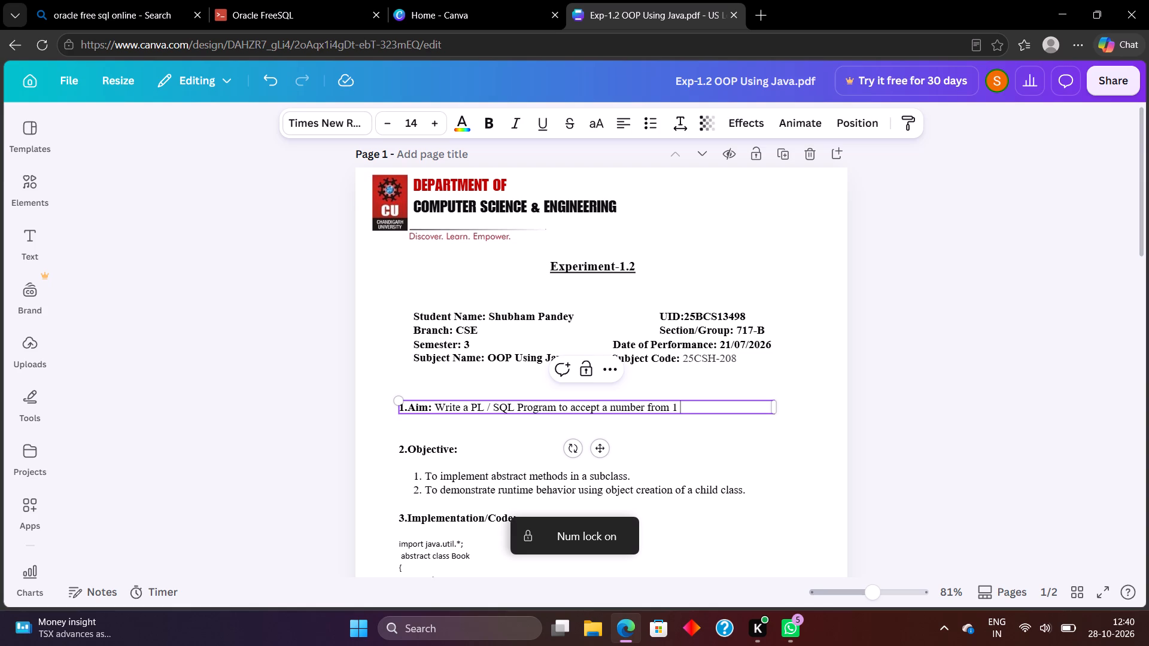
{"action": "type", "text": "to"}
{"action": "key", "text": "space"}
{"action": "key", "text": "7"}
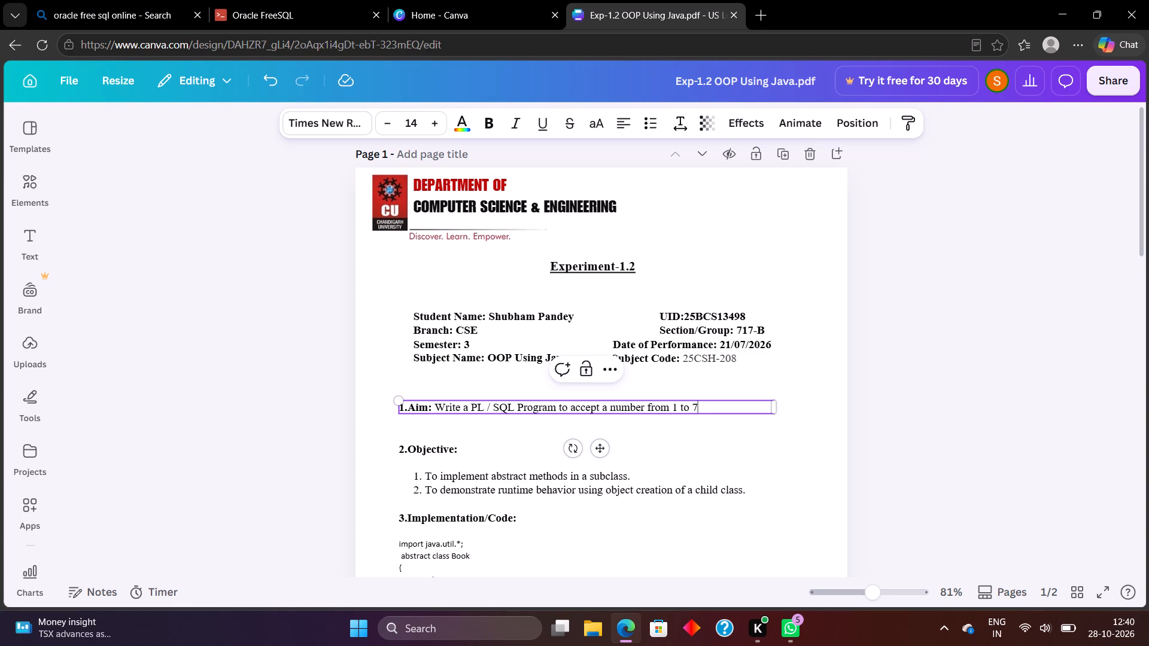
Continue the aim description with the words "and display corresponding".
{"action": "key", "text": "space"}
{"action": "type", "text": "a"}
{"action": "type", "text": "nd"}
{"action": "key", "text": "space"}
{"action": "type", "text": "display"}
{"action": "key", "text": "space"}
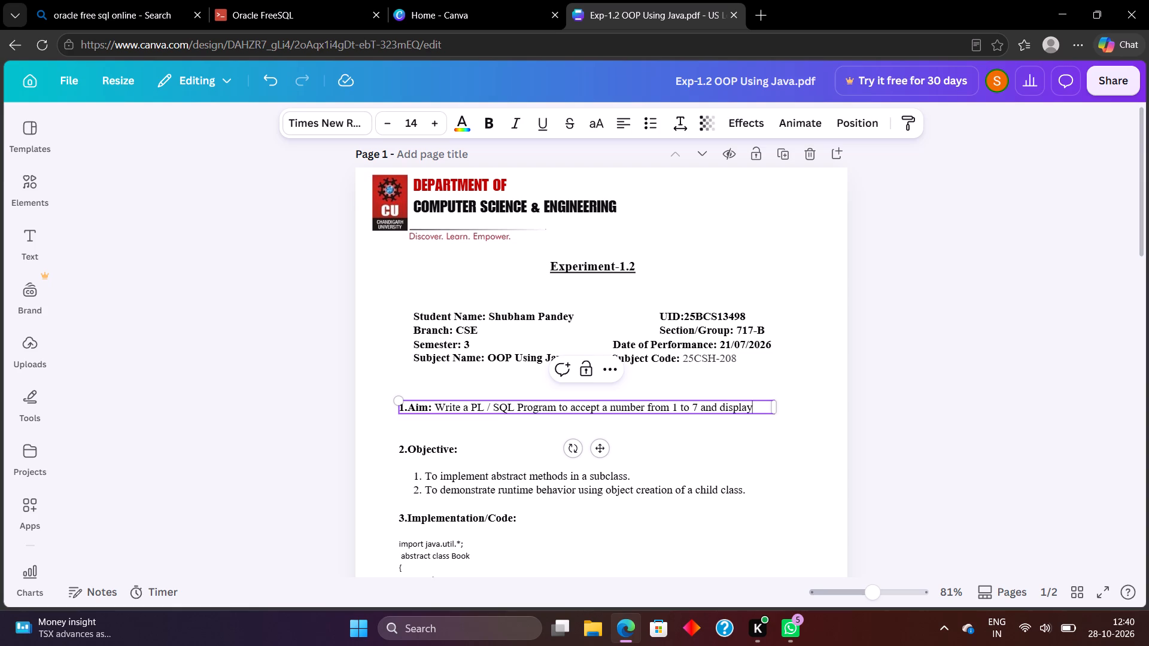
{"action": "type", "text": "co"}
{"action": "type", "text": "rres"}
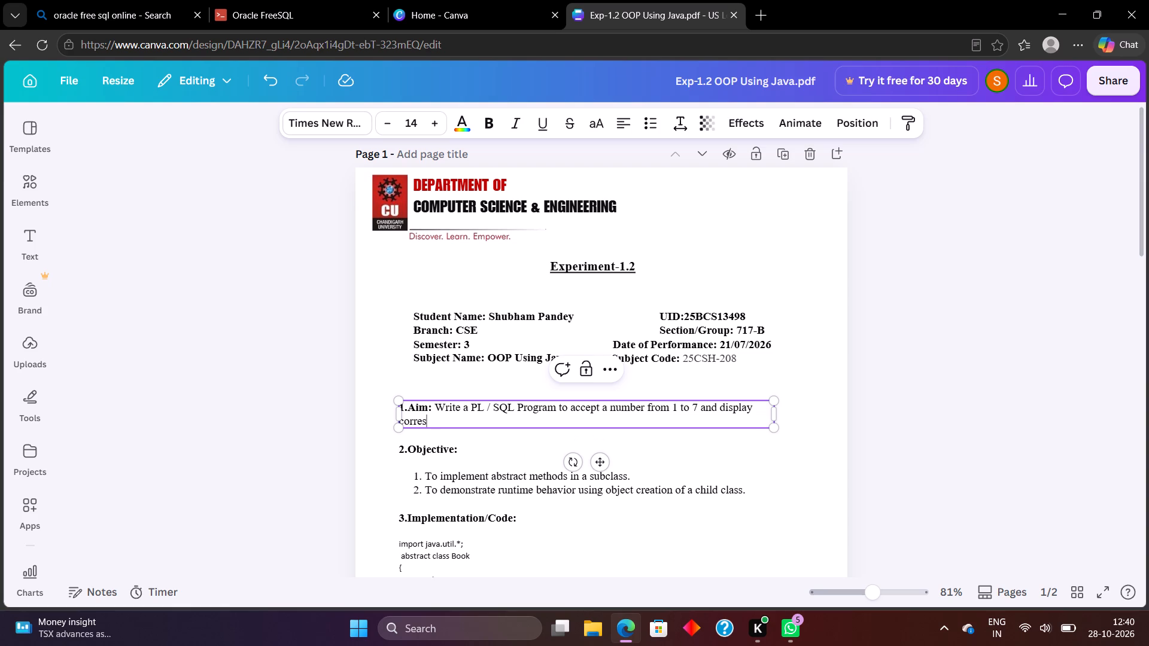
{"action": "type", "text": "po"}
{"action": "key", "text": "n"}
{"action": "type", "text": "ding"}
{"action": "key", "text": "space"}
Finish the first sentence of the aim description with "day of week.".
{"action": "type", "text": "da"}
{"action": "key", "text": "y"}
{"action": "key", "text": "space"}
{"action": "type", "text": "of"}
{"action": "key", "text": "space"}
{"action": "type", "text": "wee"}
{"action": "type", "text": "k"}
{"action": "key", "text": "space"}
{"action": "key", "text": "BackSpace"}
{"action": "type", "text": "."}
{"action": "key", "text": "space"}
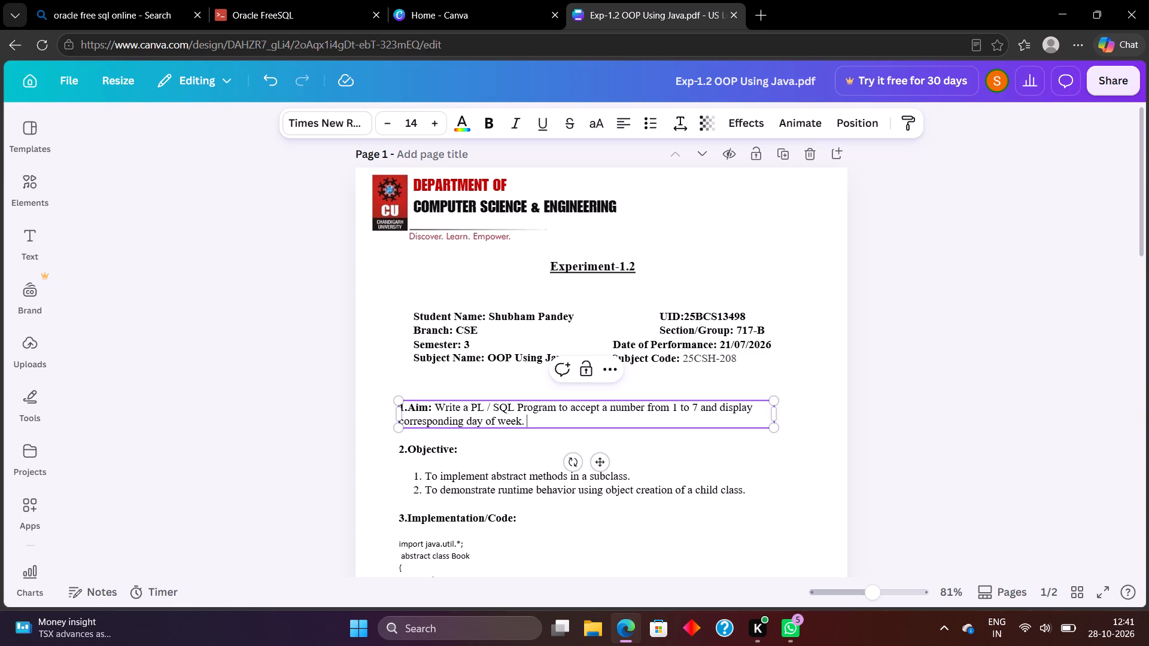
Begin the second sentence of the aim description with "Use a CASE statement".
{"action": "type", "text": "Use a"}
{"action": "key", "text": "space"}
{"action": "type", "text": "CA"}
{"action": "key", "text": "shift+BackSpace"}
{"action": "type", "text": "AS"}
{"action": "type", "text": "E"}
{"action": "key", "text": "space"}
{"action": "type", "text": "stat"}
{"action": "type", "text": "emem"}
{"action": "key", "text": "BackSpace"}
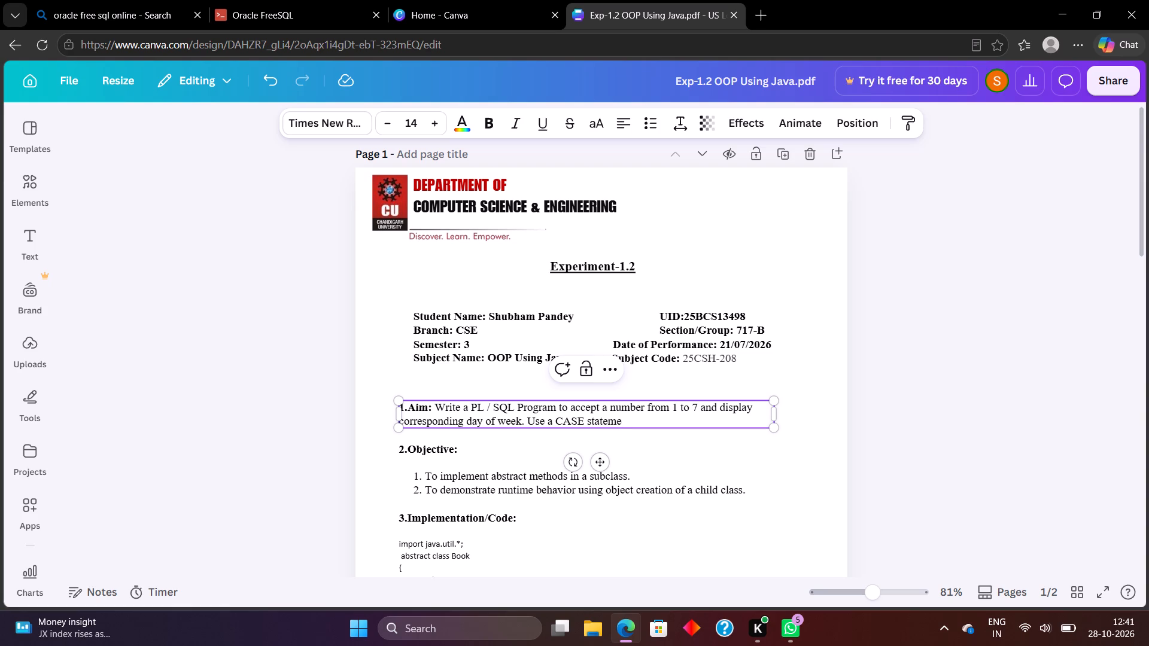
{"action": "type", "text": "nr"}
{"action": "key", "text": "BackSpace"}
{"action": "type", "text": "t"}
{"action": "key", "text": "space"}
Continue the aim's second sentence with the words "to identify".
{"action": "type", "text": "to"}
{"action": "key", "text": "space"}
{"action": "type", "text": "iden"}
{"action": "type", "text": "ti"}
{"action": "type", "text": "fy"}
{"action": "key", "text": "space"}
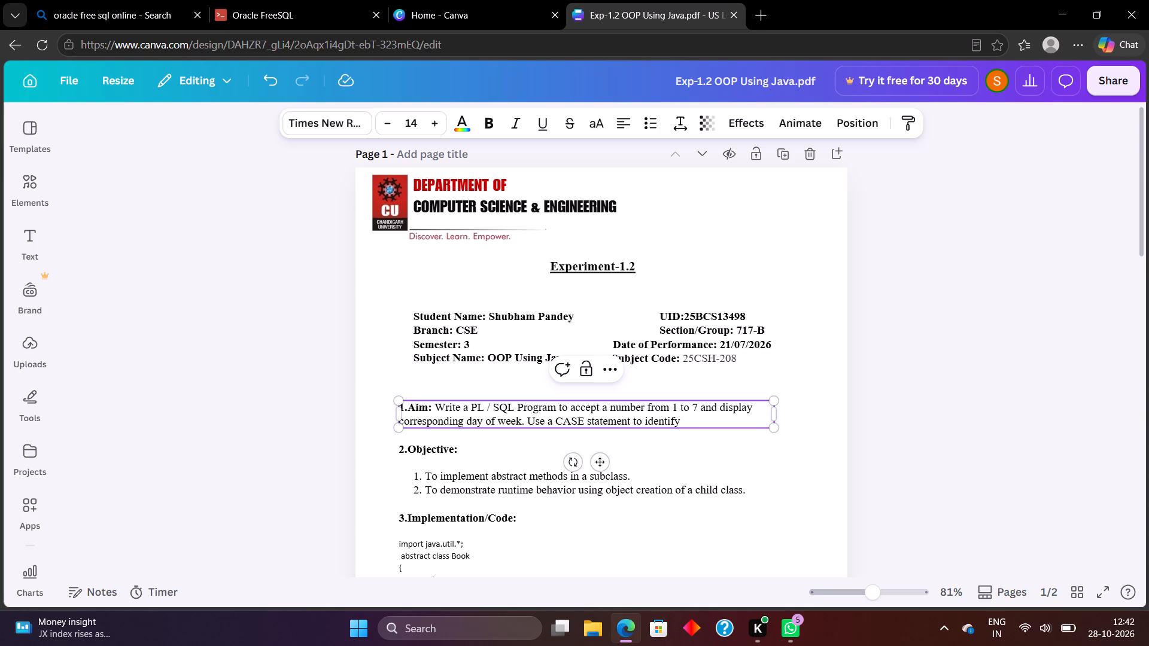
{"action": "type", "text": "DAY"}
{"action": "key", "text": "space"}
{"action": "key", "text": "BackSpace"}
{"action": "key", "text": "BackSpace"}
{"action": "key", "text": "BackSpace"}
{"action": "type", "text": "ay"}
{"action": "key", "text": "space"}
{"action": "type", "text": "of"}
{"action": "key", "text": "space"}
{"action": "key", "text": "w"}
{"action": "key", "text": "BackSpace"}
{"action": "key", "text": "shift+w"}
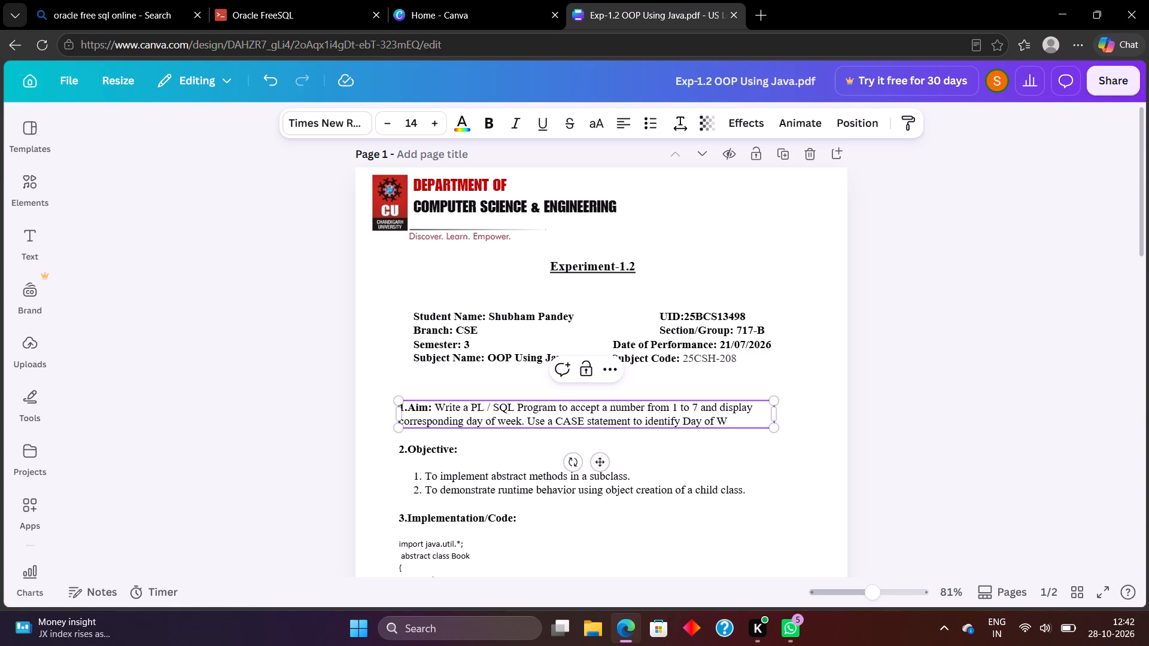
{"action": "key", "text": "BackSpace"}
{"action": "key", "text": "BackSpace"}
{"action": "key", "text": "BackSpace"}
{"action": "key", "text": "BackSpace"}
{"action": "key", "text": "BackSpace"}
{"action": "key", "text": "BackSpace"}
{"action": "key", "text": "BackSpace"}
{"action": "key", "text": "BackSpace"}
Extend the aim's second sentence with the lowercase words "day of week, weekend".
{"action": "type", "text": "day"}
{"action": "key", "text": "space"}
{"action": "type", "text": "of week"}
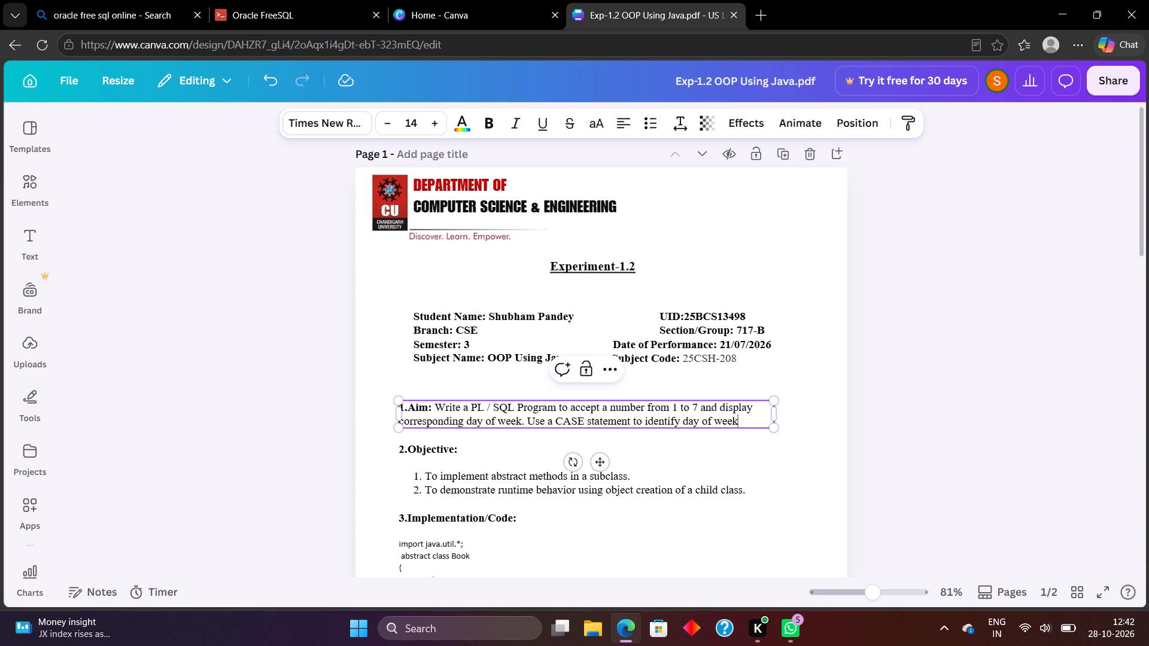
{"action": "type", "text": ","}
{"action": "key", "text": "space"}
{"action": "type", "text": "weee"}
{"action": "key", "text": "BackSpace"}
{"action": "type", "text": "kend"}
{"action": "key", "text": "space"}
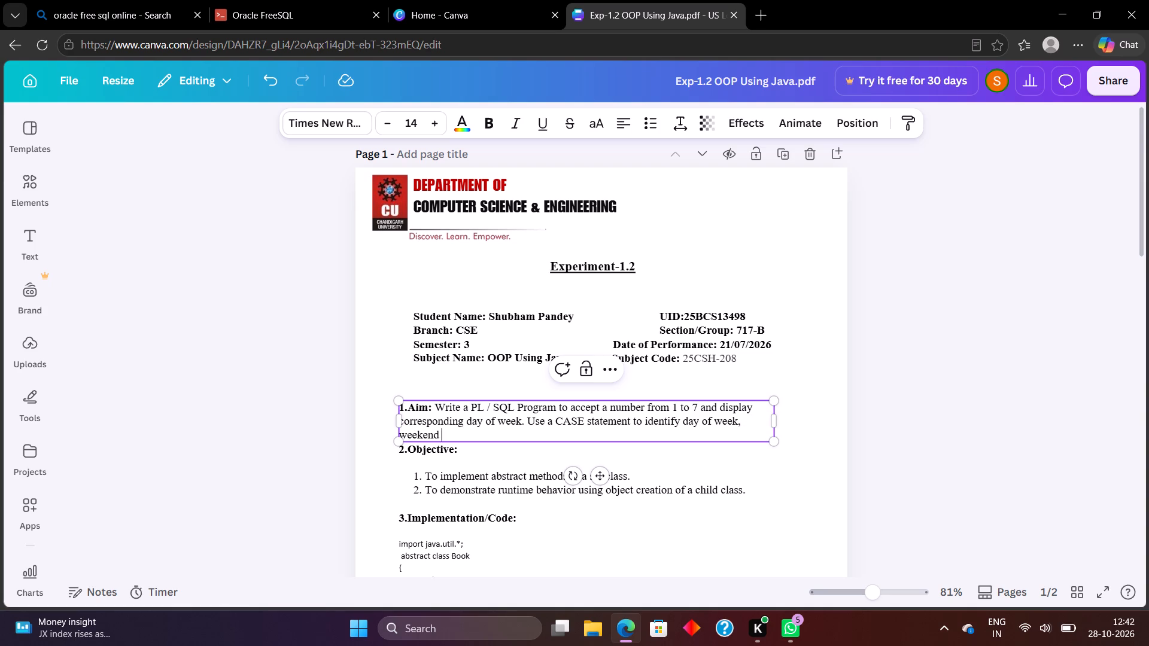
Continue the aim's second sentence with the words "or identify".
{"action": "type", "text": "or"}
{"action": "key", "text": "space"}
{"action": "type", "text": "ident"}
{"action": "key", "text": "i"}
{"action": "type", "text": "fy"}
{"action": "key", "text": "space"}
Finish the second sentence of the aim description with "invalid input.".
{"action": "type", "text": "invi"}
{"action": "type", "text": "al"}
{"action": "key", "text": "a"}
{"action": "key", "text": "BackSpace"}
{"action": "key", "text": "BackSpace"}
{"action": "key", "text": "BackSpace"}
{"action": "key", "text": "BackSpace"}
{"action": "type", "text": "alid"}
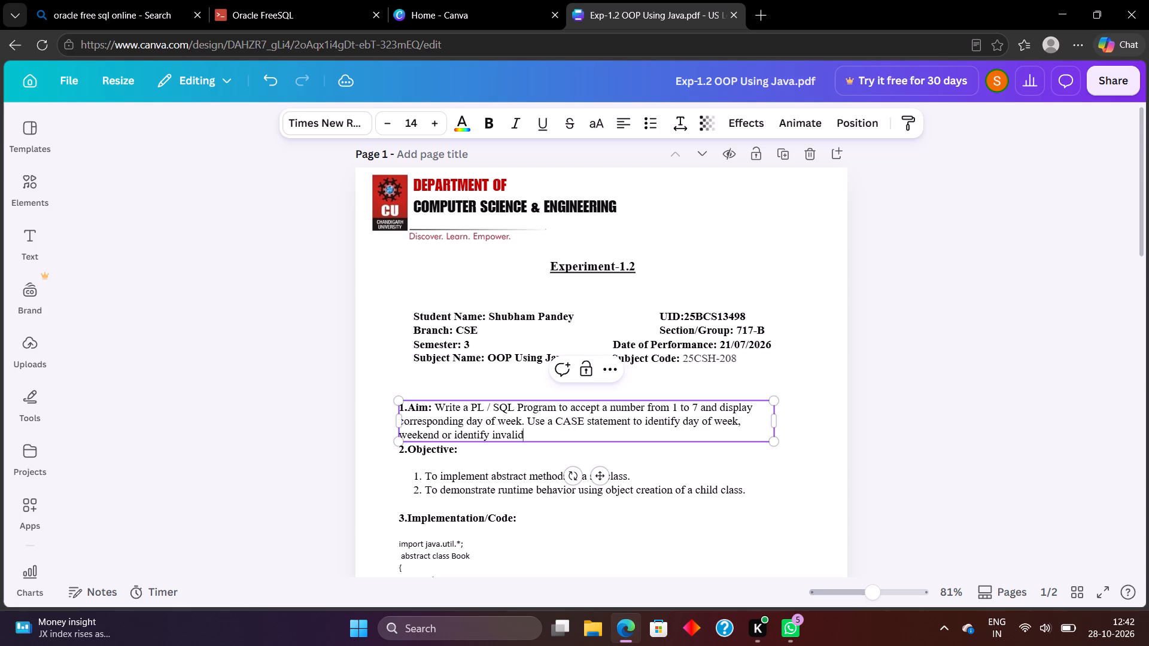
{"action": "key", "text": "space"}
{"action": "type", "text": "in"}
{"action": "type", "text": "put"}
{"action": "key", "text": "period"}
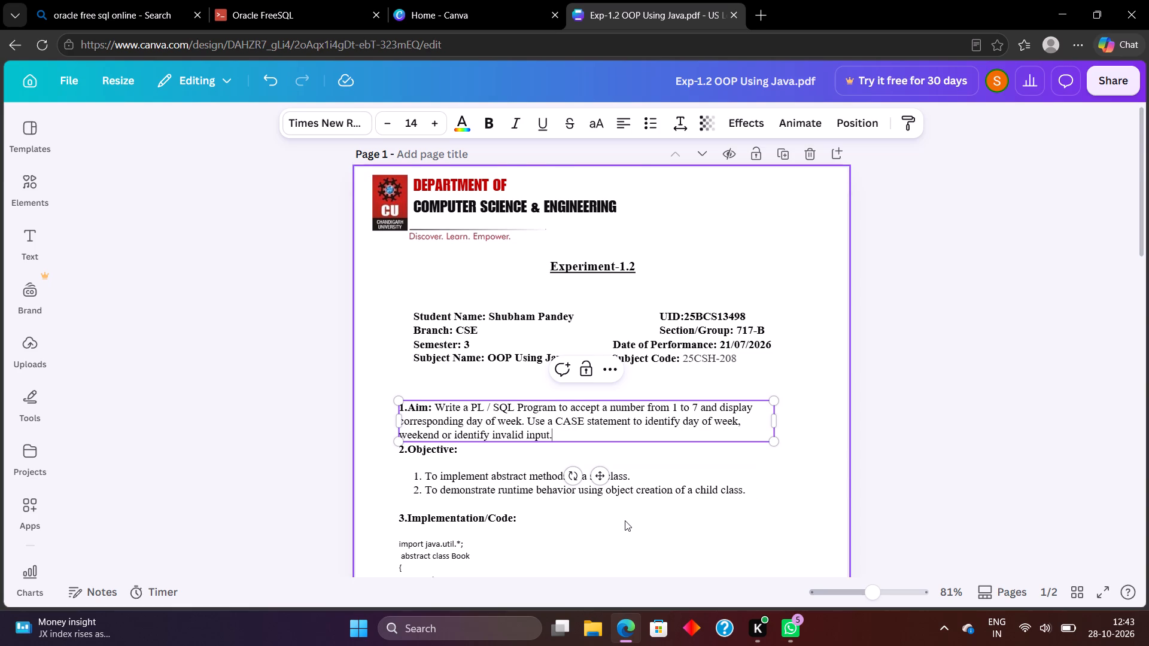
Switch to the Oracle FreeSQL worksheet holding the day-of-week CASE program.
{"action": "scroll", "coordinate": [625, 520], "scroll_direction": "down", "scroll_amount": 2}
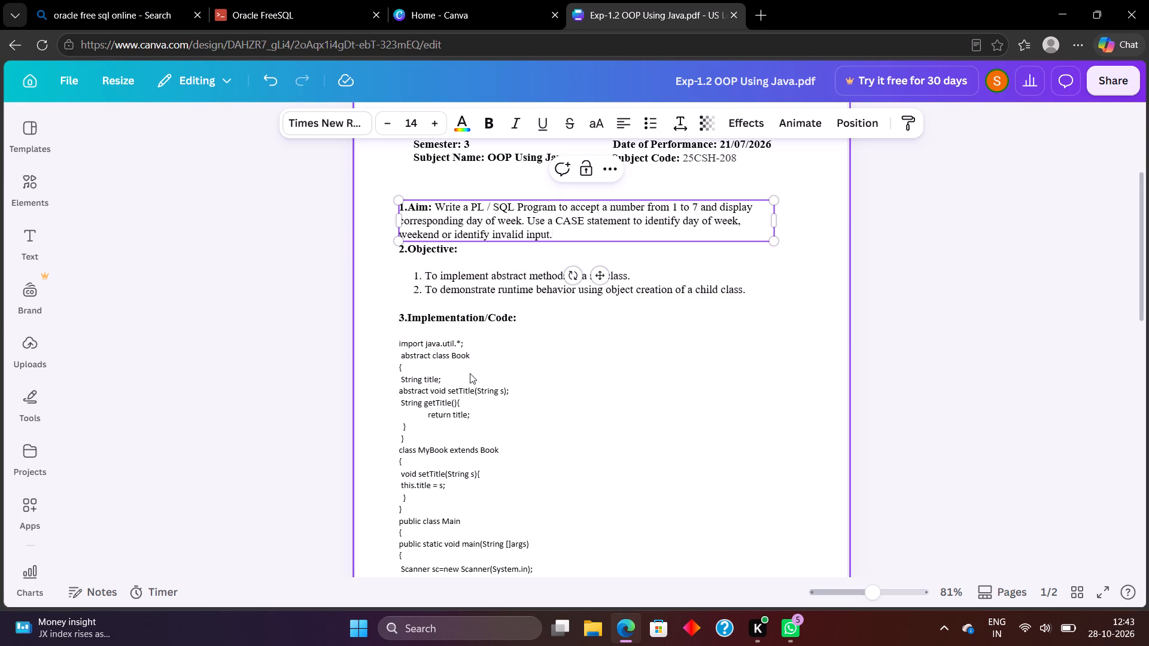
{"action": "left_click", "coordinate": [267, 0]}
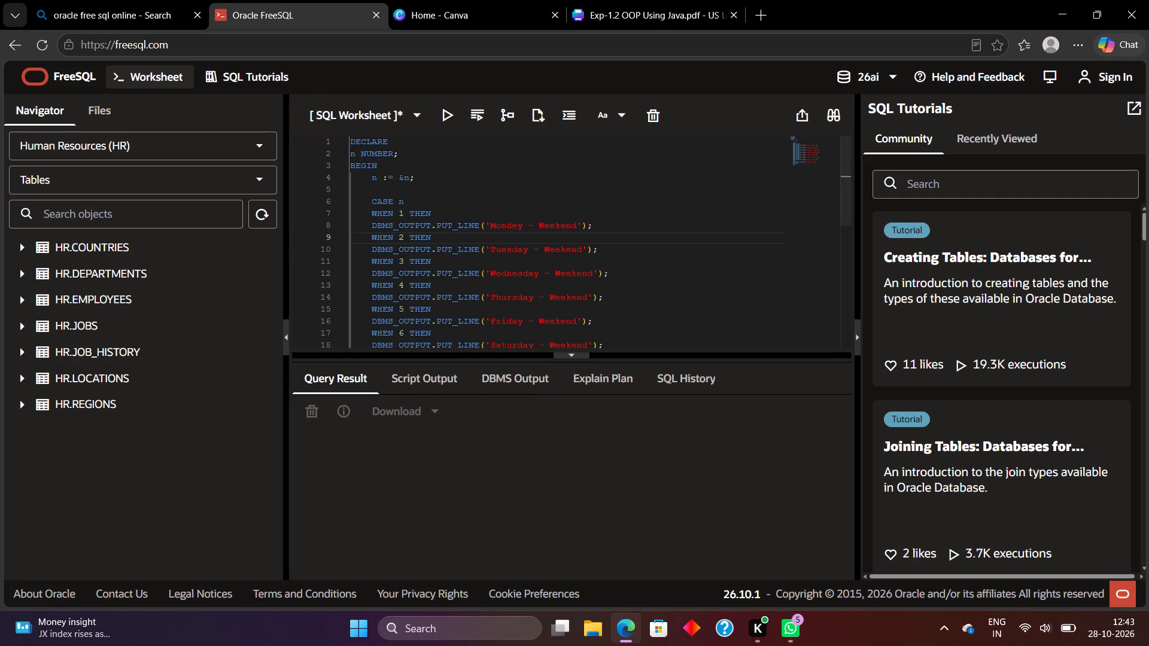
{"action": "scroll", "coordinate": [415, 305], "scroll_direction": "down", "scroll_amount": 3}
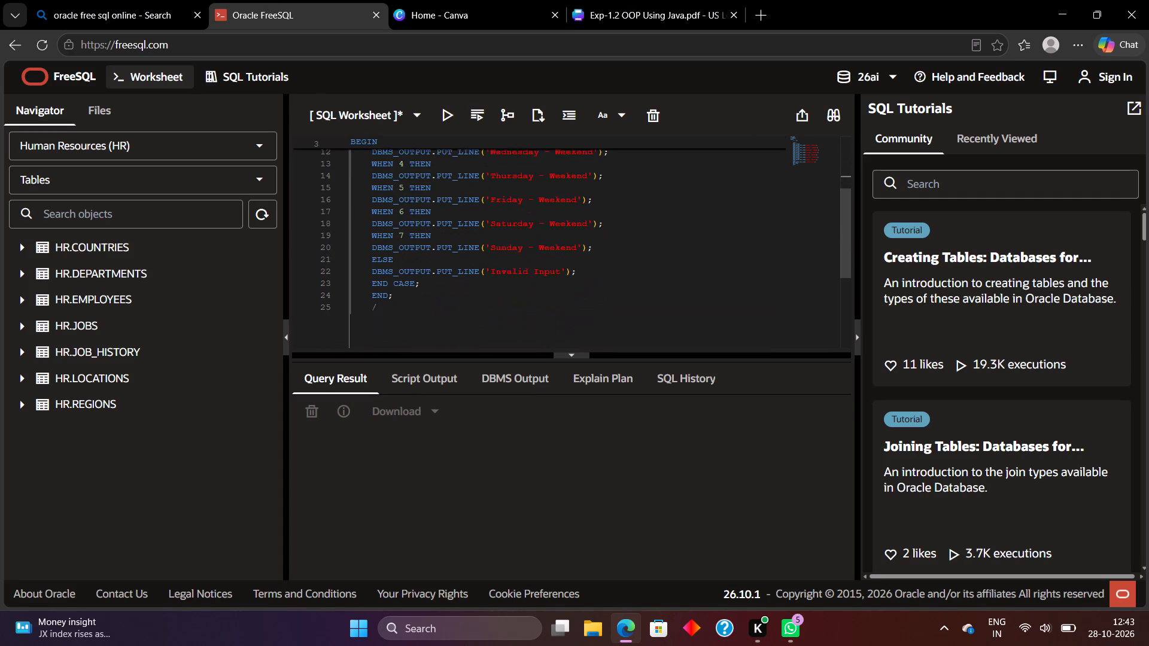
{"action": "scroll", "coordinate": [415, 305], "scroll_direction": "down", "scroll_amount": 1}
{"action": "scroll", "coordinate": [424, 455], "scroll_direction": "up", "scroll_amount": 2}
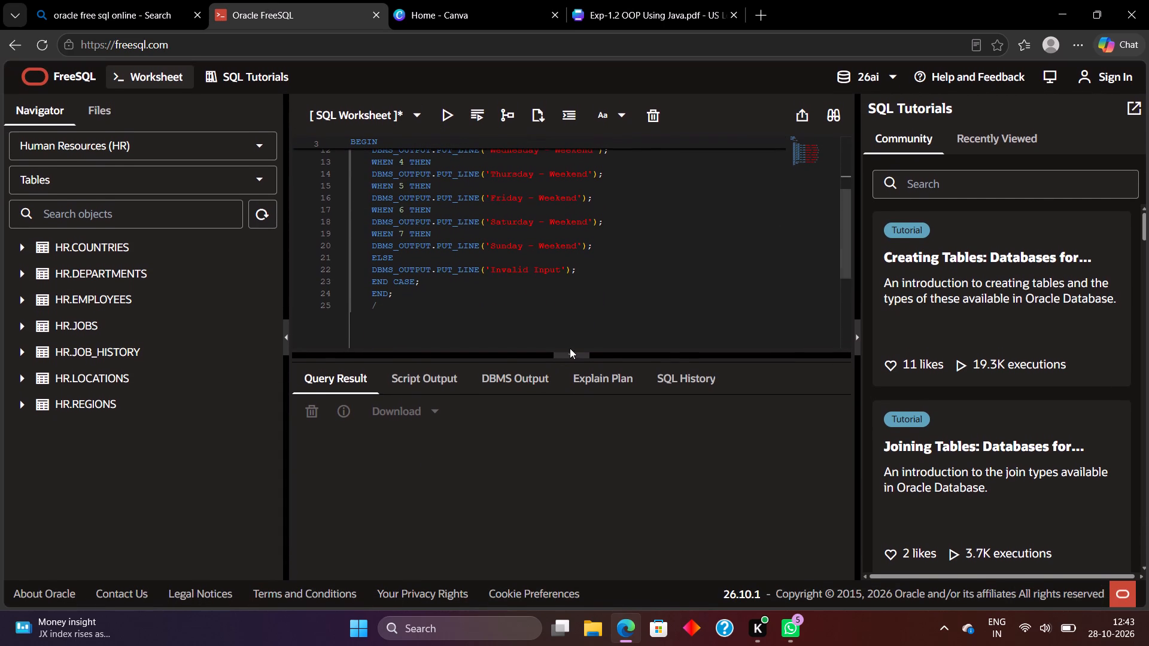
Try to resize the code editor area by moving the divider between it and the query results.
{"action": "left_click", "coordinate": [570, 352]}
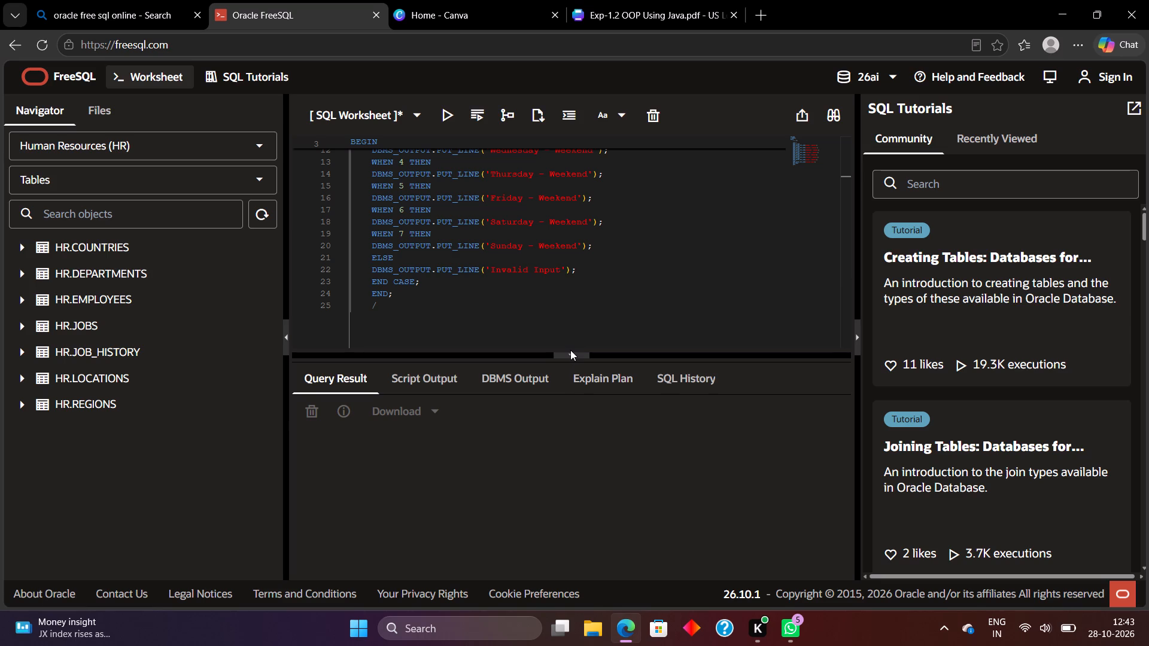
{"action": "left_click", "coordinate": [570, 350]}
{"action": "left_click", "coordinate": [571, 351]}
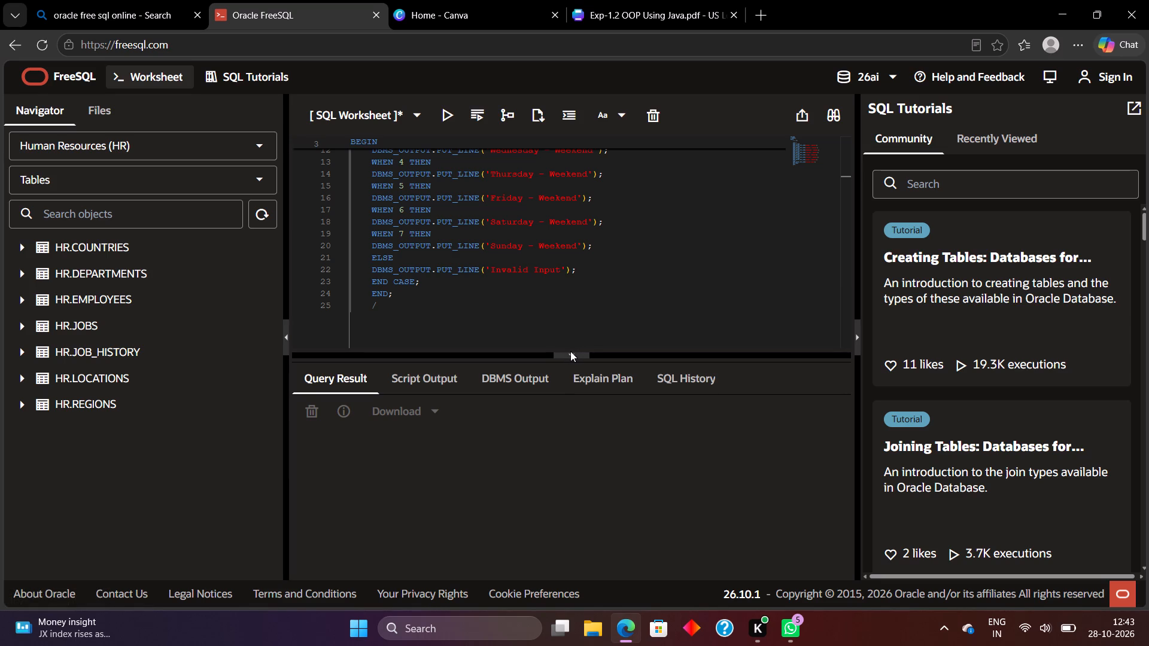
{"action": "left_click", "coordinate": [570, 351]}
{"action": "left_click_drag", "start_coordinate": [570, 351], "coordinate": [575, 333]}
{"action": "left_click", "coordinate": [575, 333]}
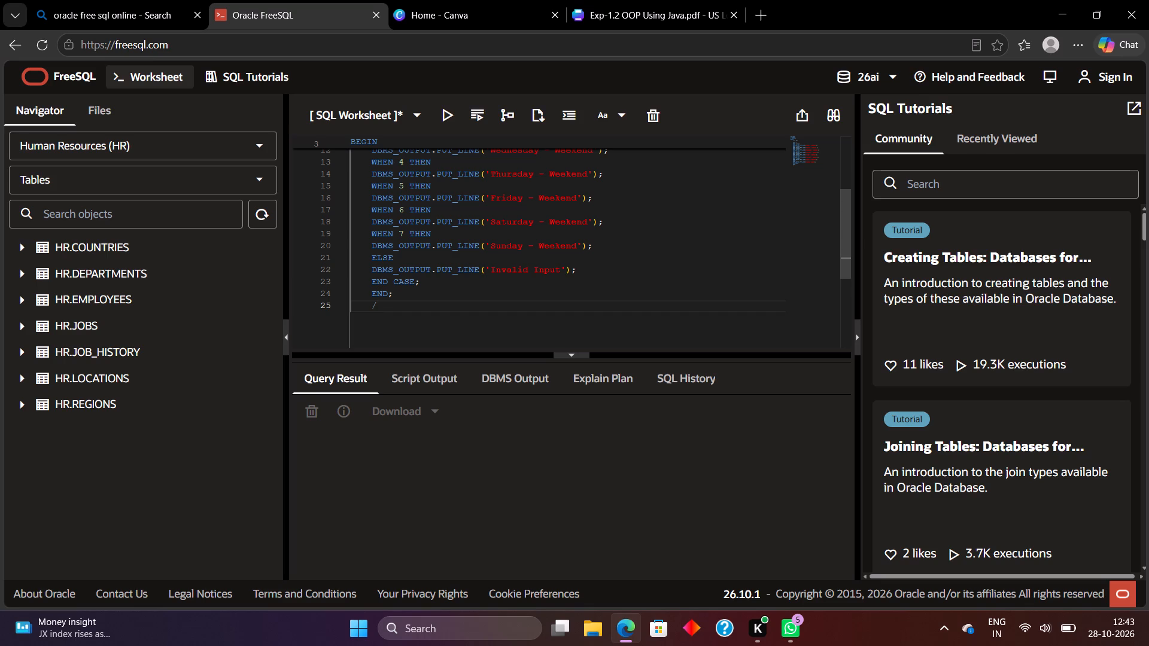
Examine the full PL/SQL day-of-week program in the worksheet, from DECLARE to the closing slash.
{"action": "scroll", "coordinate": [569, 308], "scroll_direction": "up", "scroll_amount": 4}
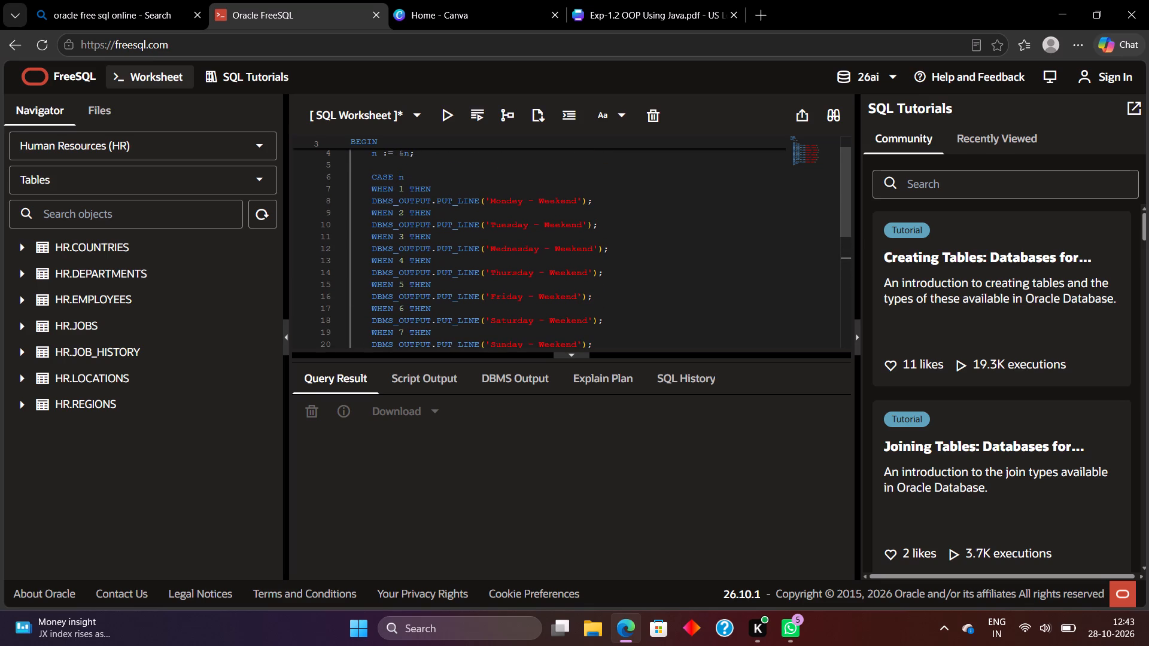
{"action": "scroll", "coordinate": [569, 308], "scroll_direction": "up", "scroll_amount": 1}
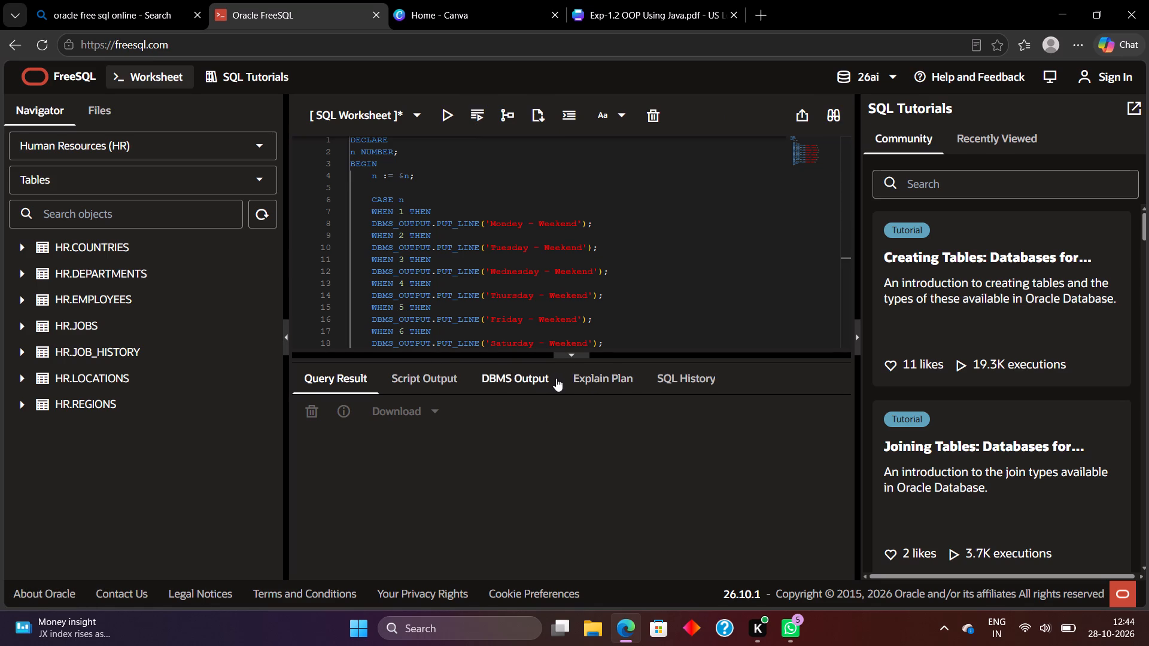
{"action": "key", "text": "Down"}
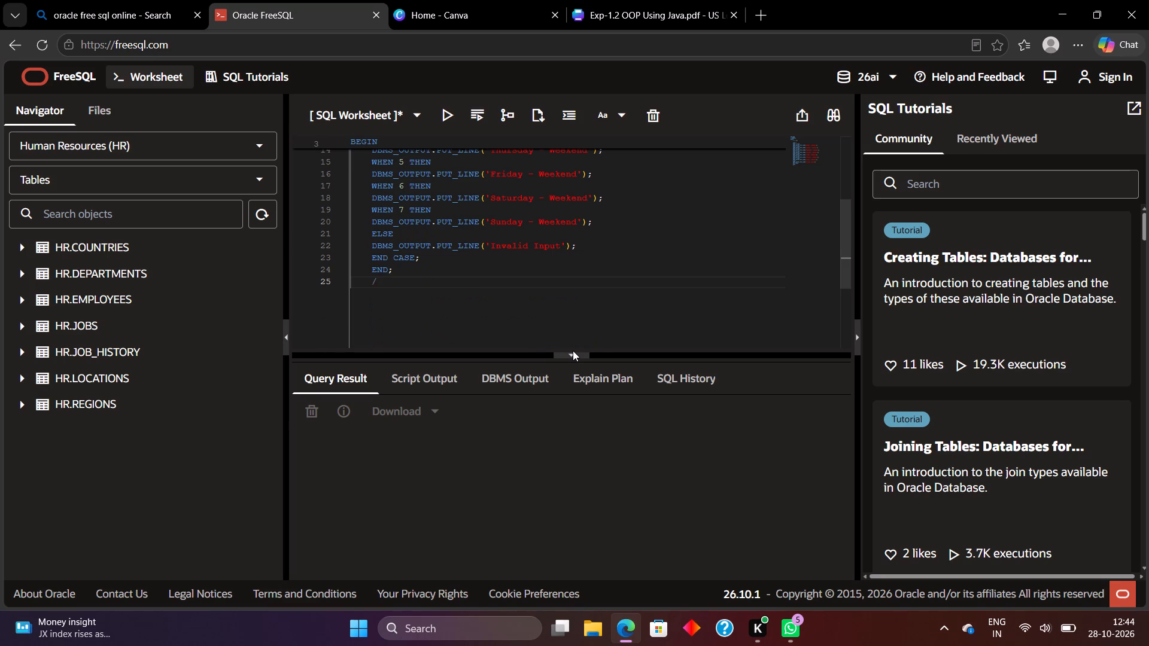
{"action": "key", "text": "Down"}
{"action": "key", "text": "Up"}
{"action": "key", "text": "Up"}
{"action": "key", "text": "Up"}
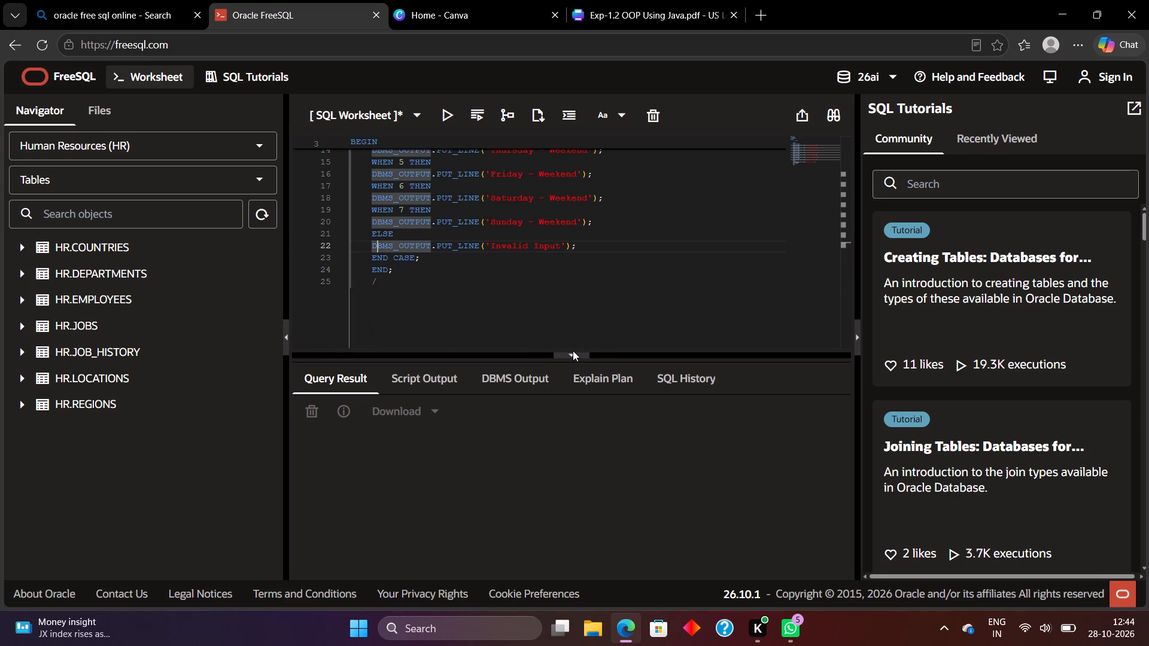
{"action": "left_click", "coordinate": [704, 505]}
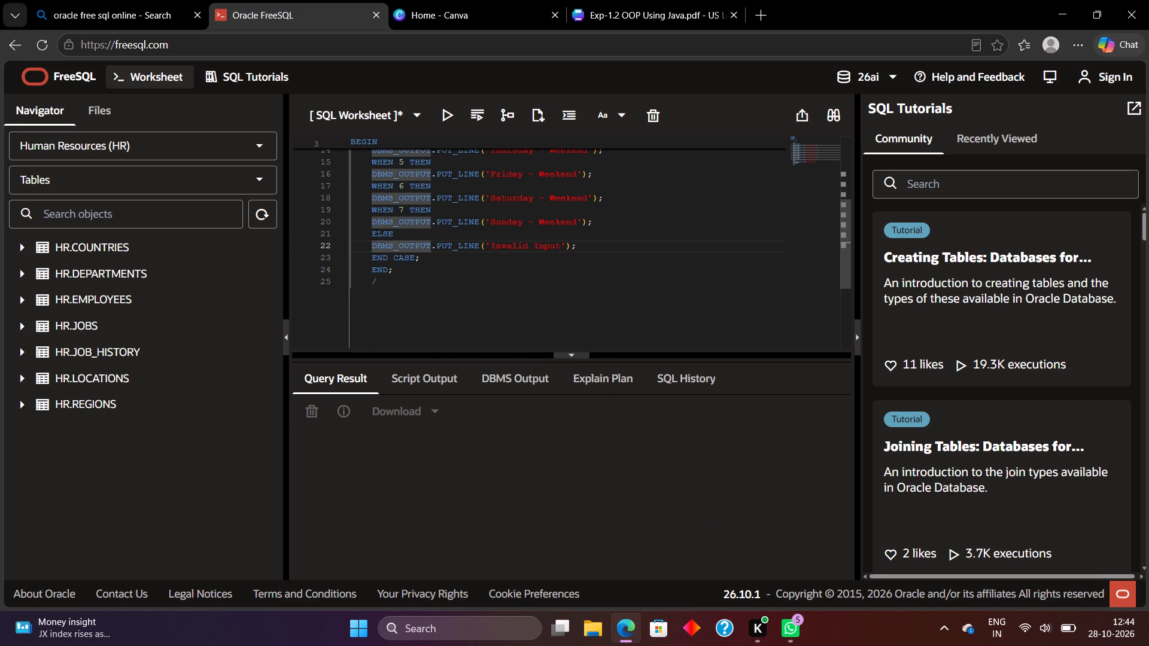
{"action": "scroll", "coordinate": [645, 251], "scroll_direction": "up", "scroll_amount": 5}
{"action": "scroll", "coordinate": [645, 251], "scroll_direction": "down", "scroll_amount": 1}
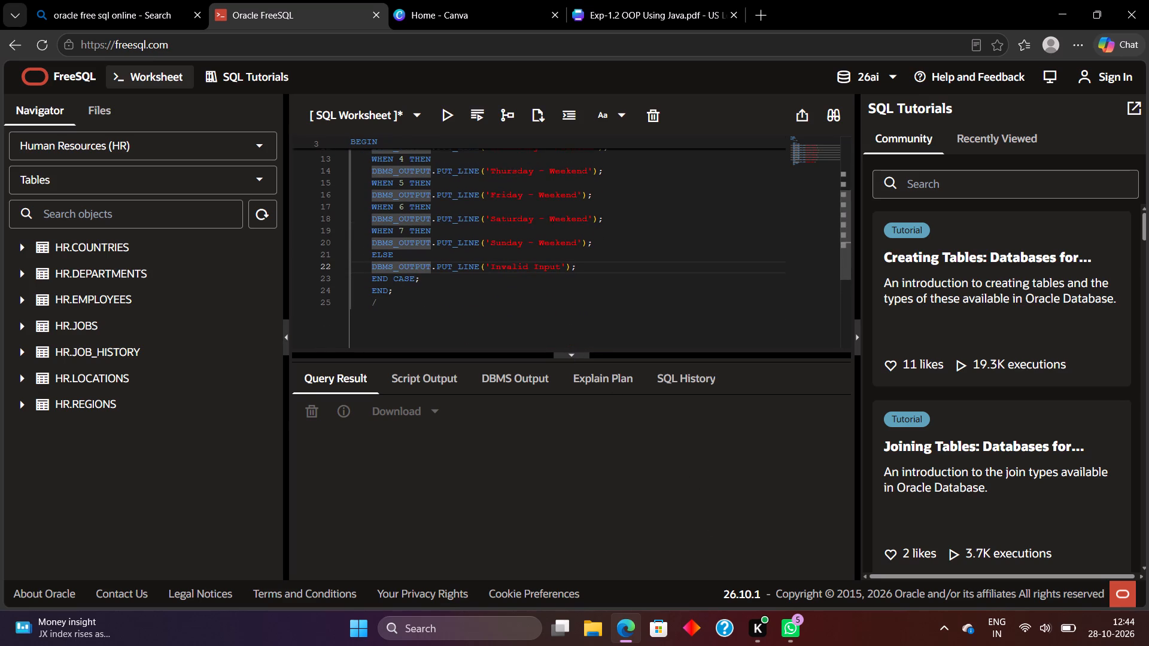
{"action": "scroll", "coordinate": [645, 251], "scroll_direction": "down", "scroll_amount": 3}
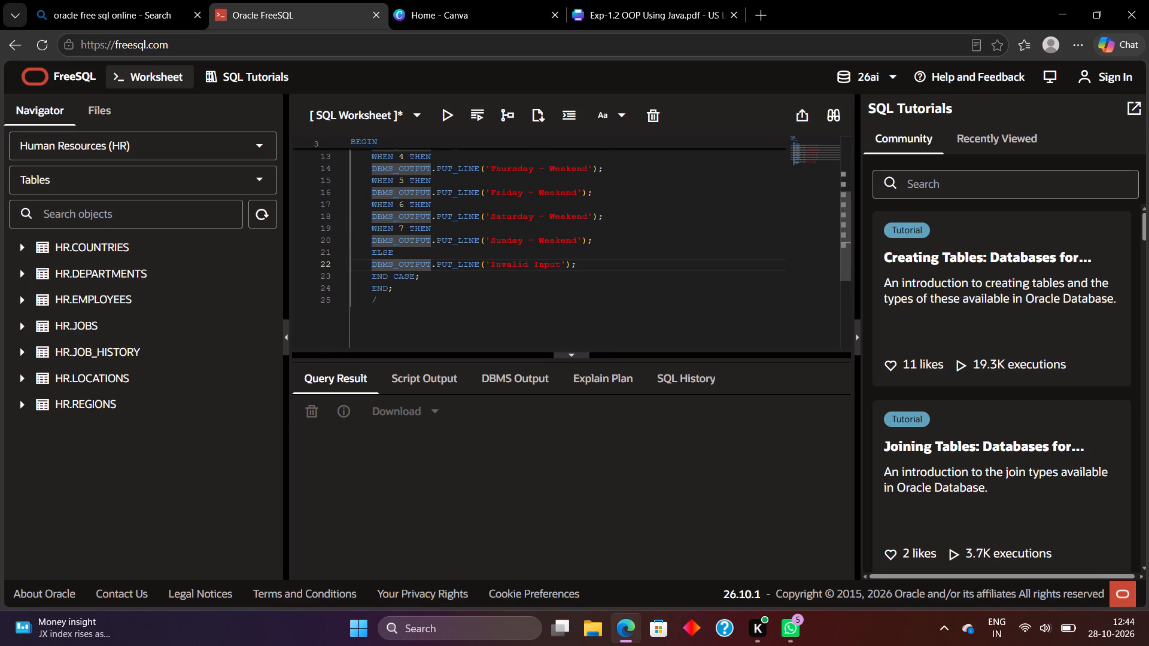
{"action": "scroll", "coordinate": [645, 251], "scroll_direction": "down", "scroll_amount": 1}
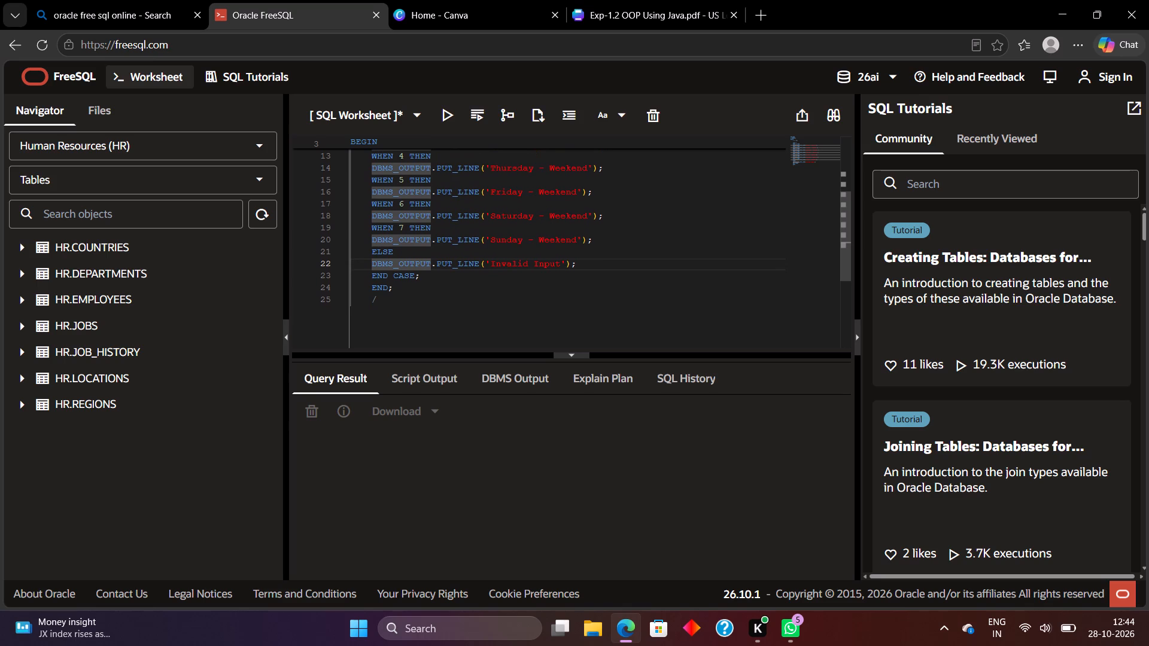
{"action": "scroll", "coordinate": [645, 251], "scroll_direction": "up", "scroll_amount": 5}
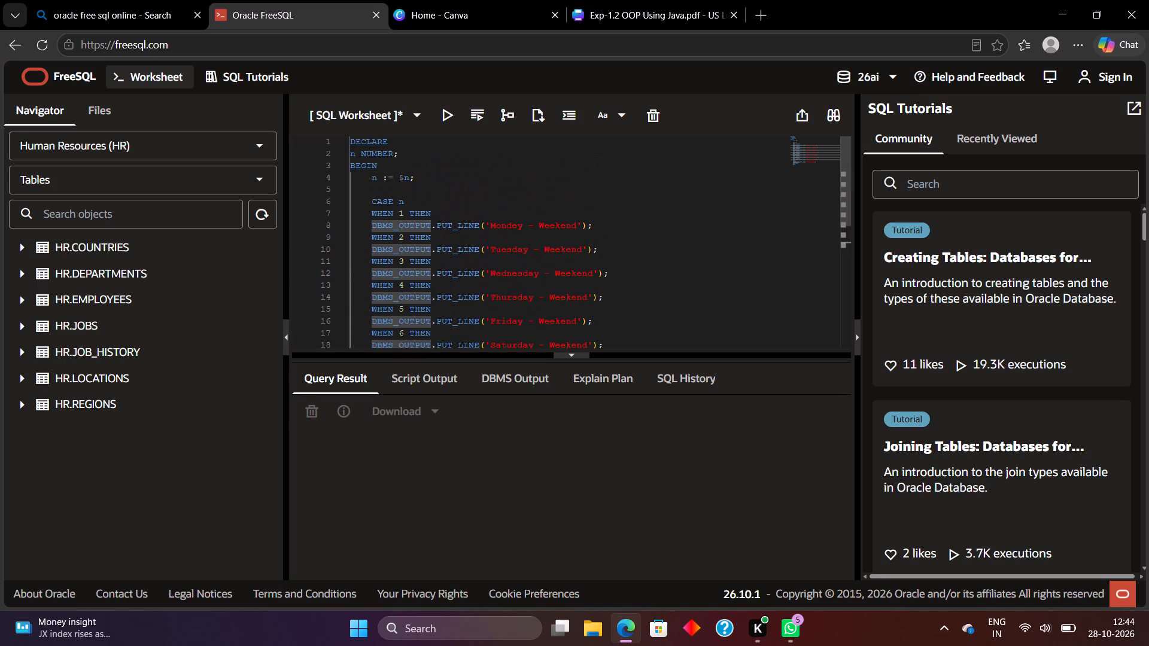
{"action": "scroll", "coordinate": [645, 251], "scroll_direction": "up", "scroll_amount": 2}
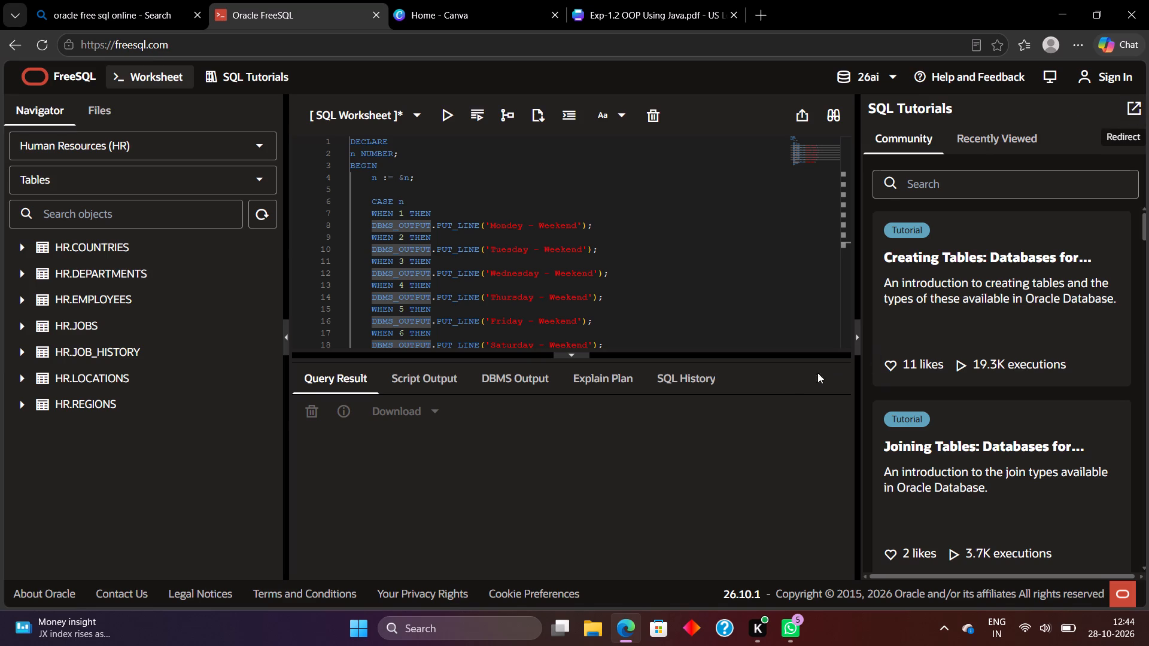
{"action": "scroll", "coordinate": [746, 409], "scroll_direction": "up", "scroll_amount": 3}
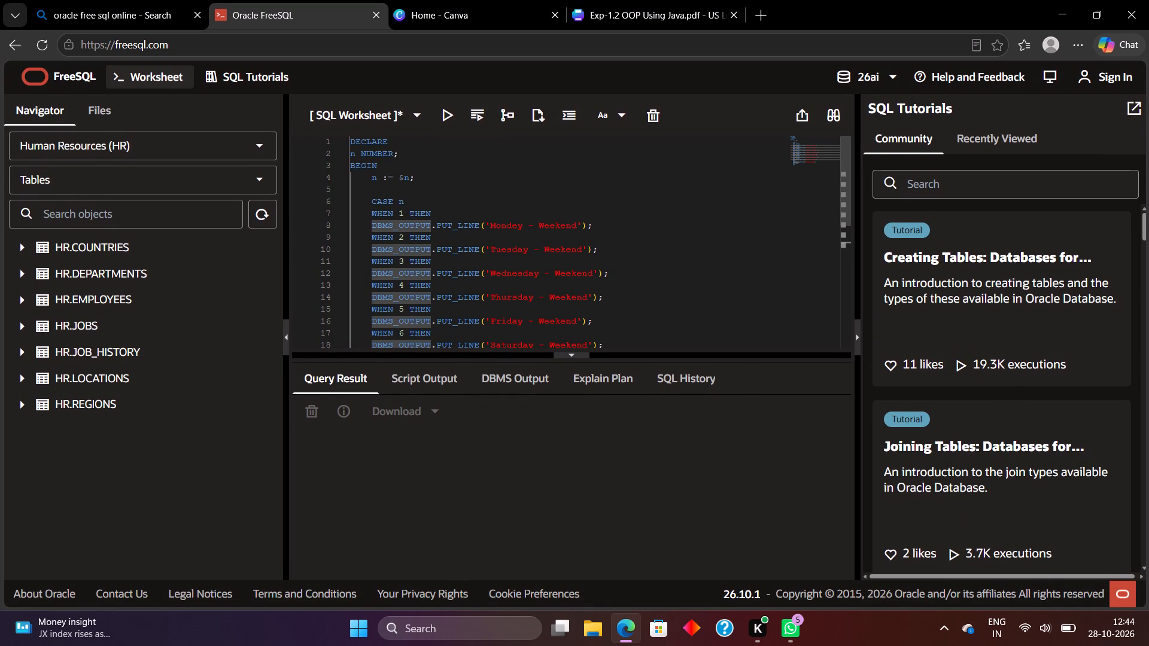
{"action": "scroll", "coordinate": [592, 276], "scroll_direction": "down", "scroll_amount": 3}
{"action": "scroll", "coordinate": [592, 276], "scroll_direction": "up", "scroll_amount": 7}
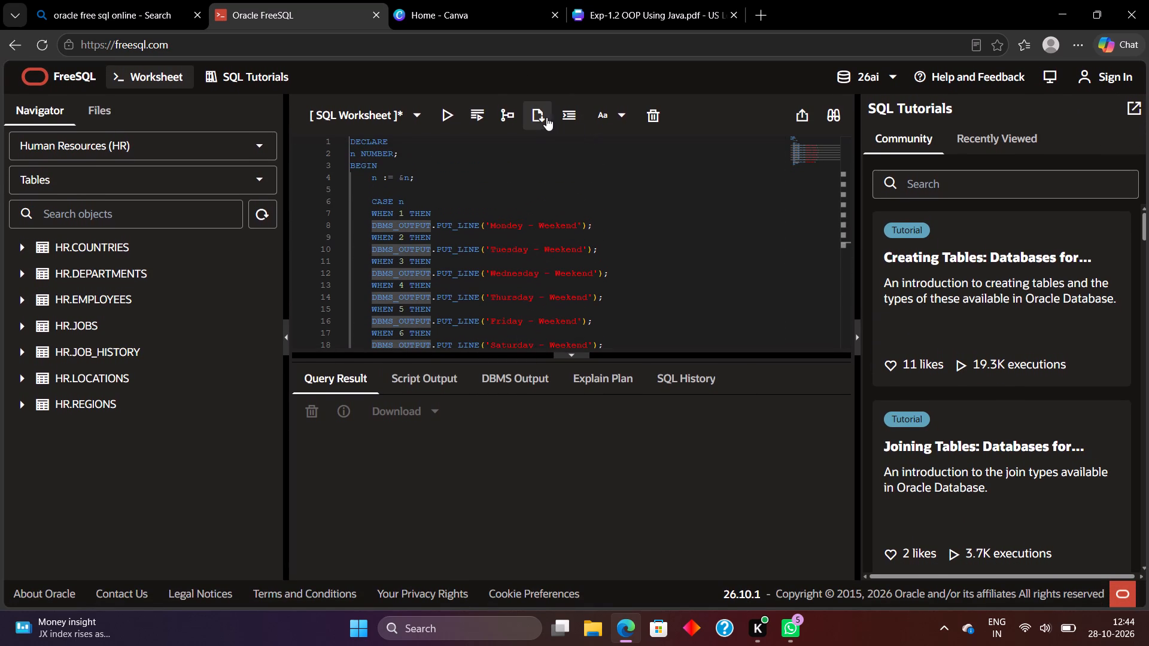
Download the worksheet as FreeSQL-demo.sql and open the downloaded file in Visual Studio Code.
{"action": "left_click", "coordinate": [540, 115]}
{"action": "left_click", "coordinate": [922, 112]}
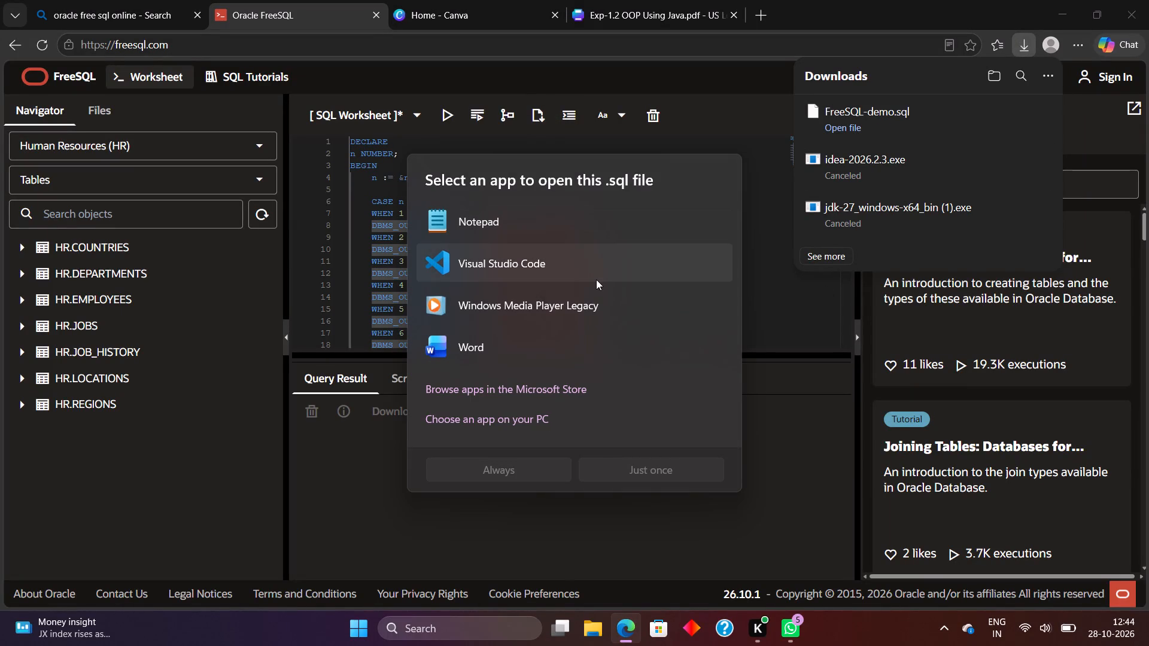
Set Visual Studio Code as the app that always opens .sql files and open FreeSQL-demo.sql in it.
{"action": "left_click", "coordinate": [596, 279]}
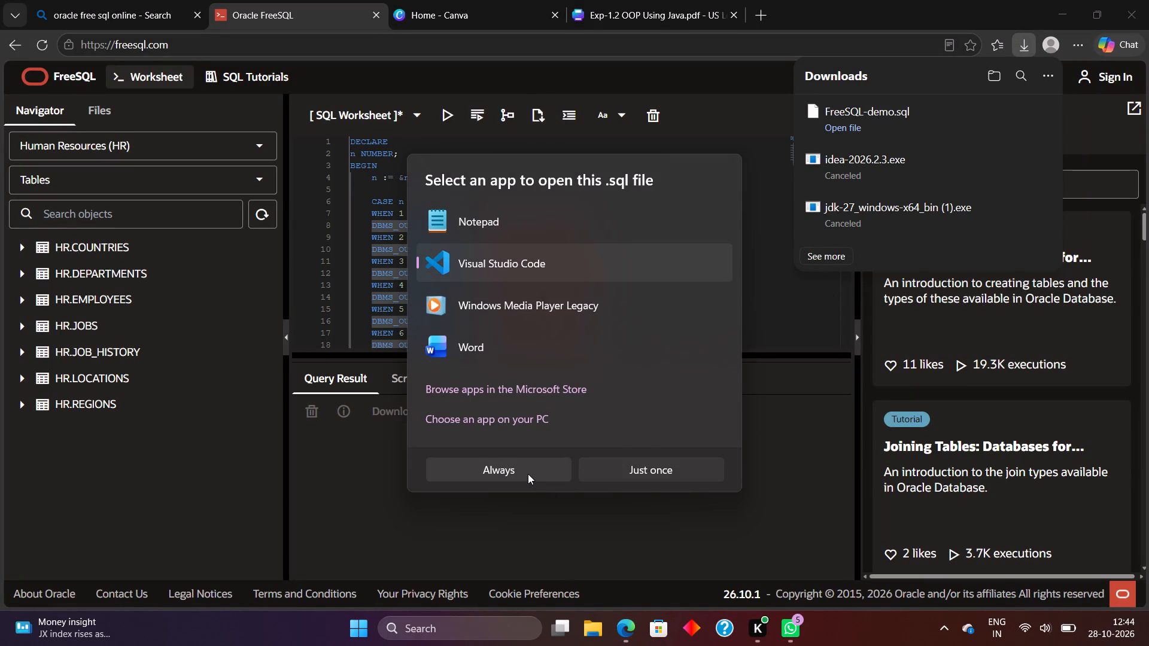
{"action": "left_click", "coordinate": [528, 474]}
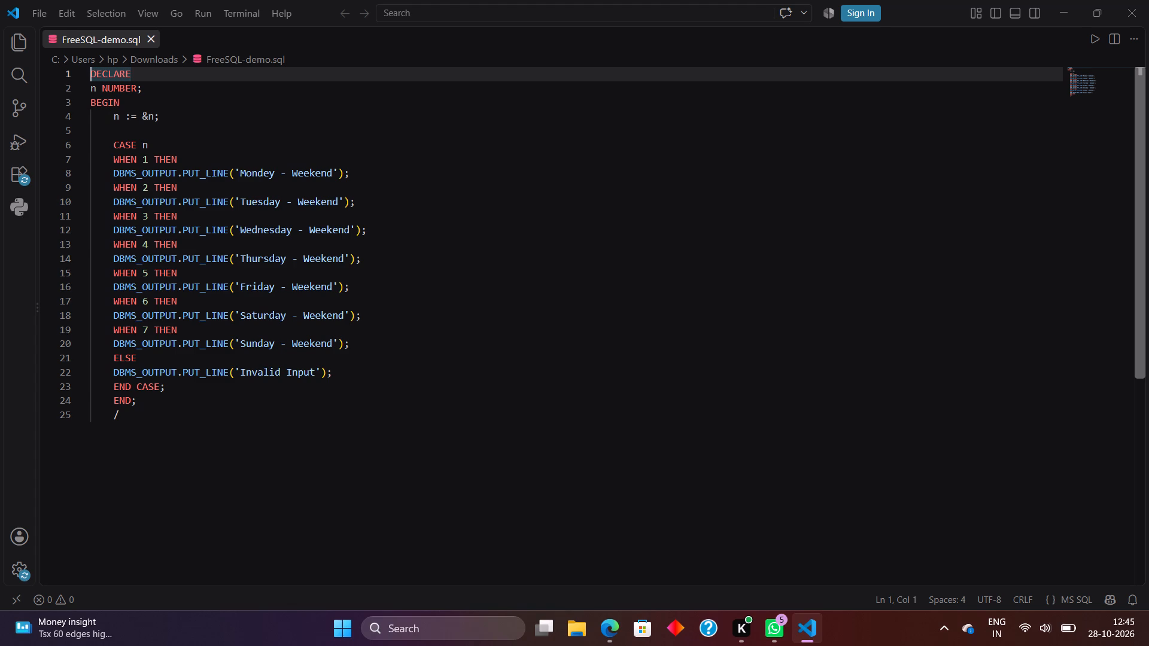
Capture a rectangular screenshot of the whole day-of-week program, lines 1 to 25, including the line numbers.
{"action": "key", "text": "Print"}
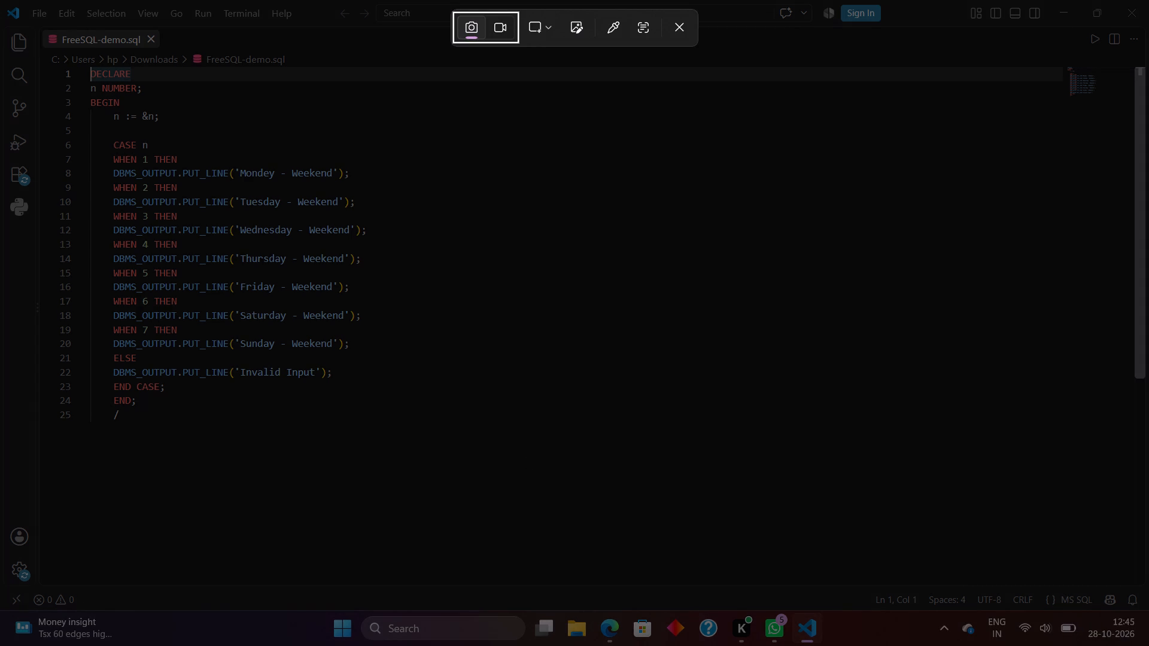
{"action": "left_click_drag", "start_coordinate": [59, 65], "coordinate": [414, 406]}
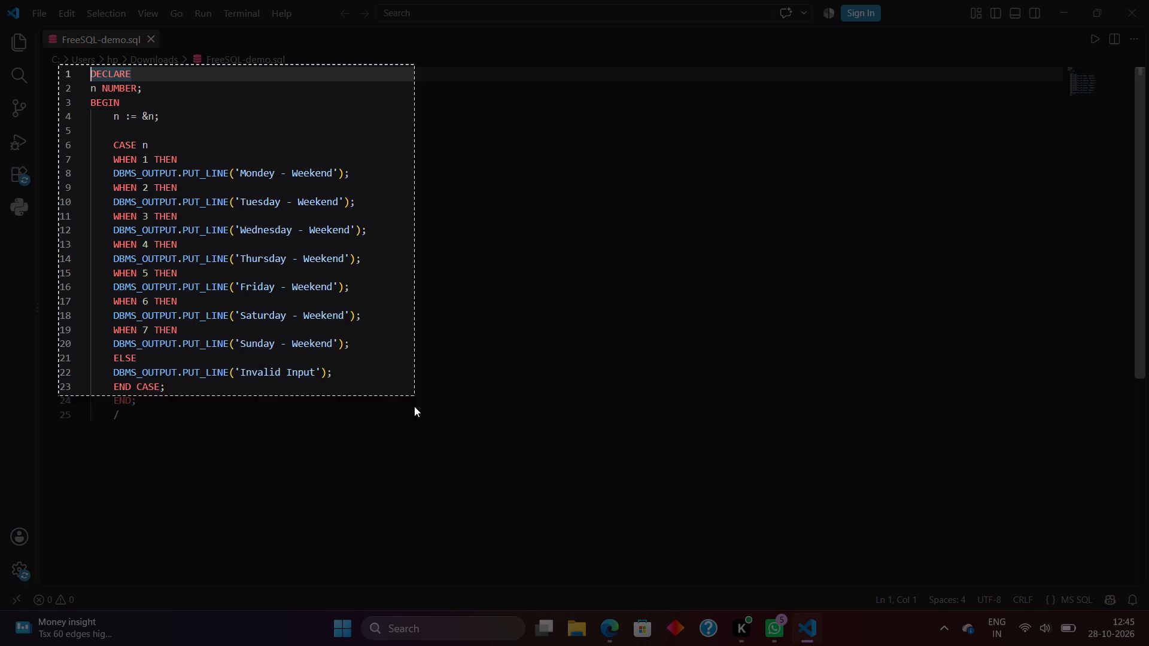
{"action": "left_click_drag", "start_coordinate": [414, 406], "coordinate": [426, 441]}
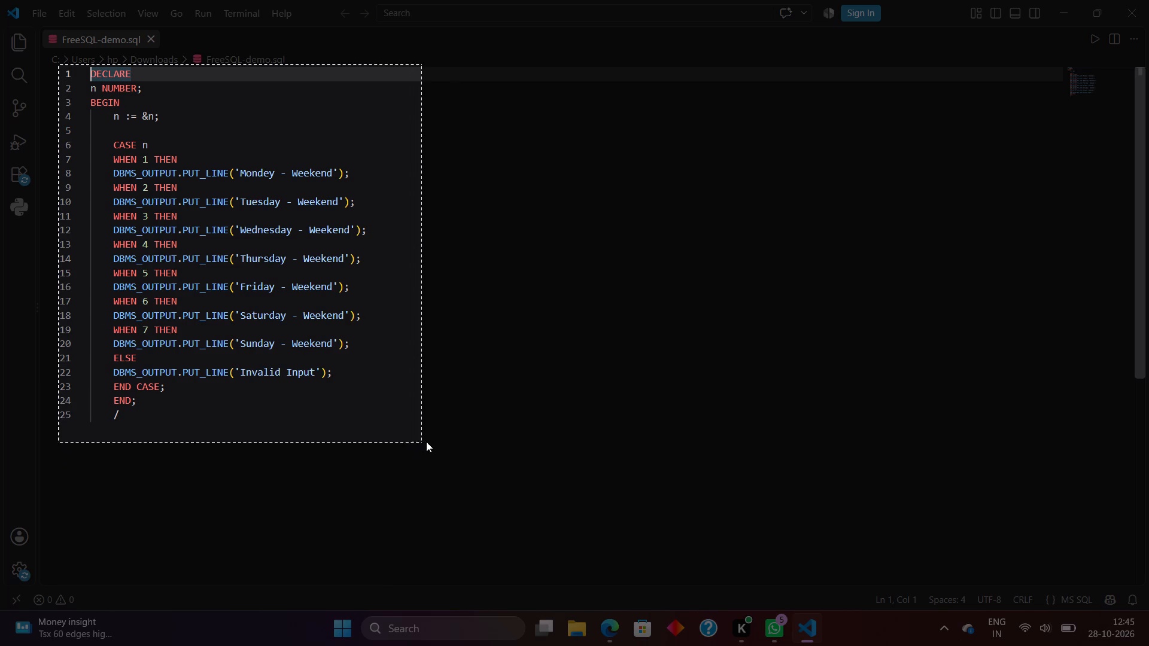
{"action": "left_click_drag", "start_coordinate": [426, 441], "coordinate": [452, 427]}
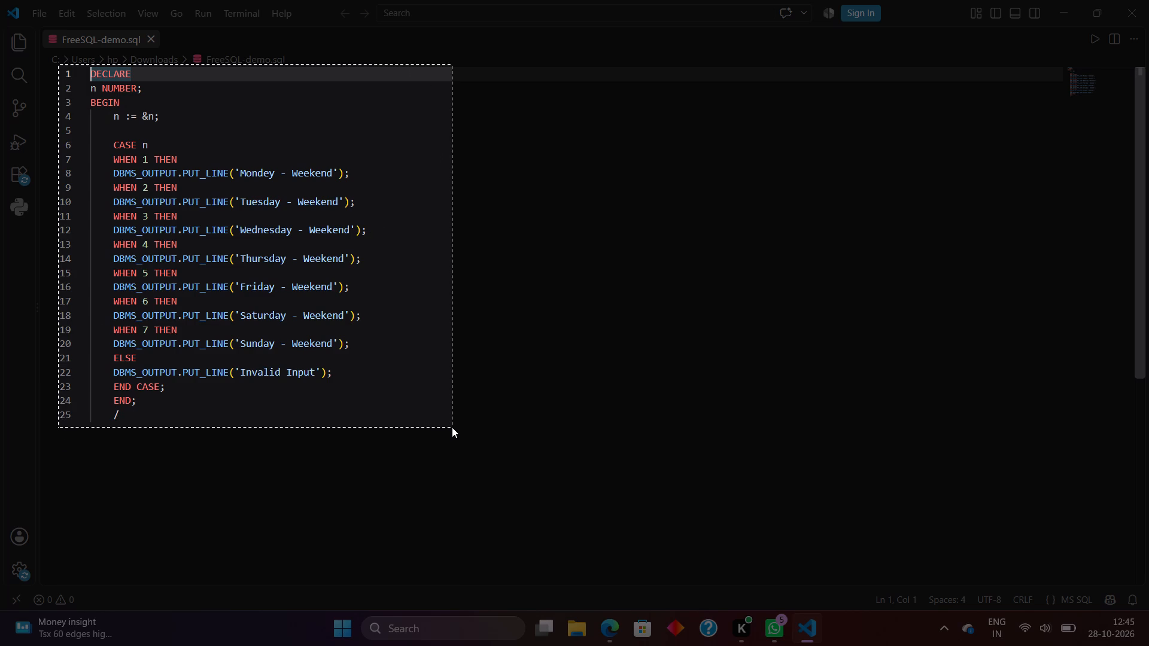
{"action": "left_click_drag", "start_coordinate": [452, 427], "coordinate": [452, 426]}
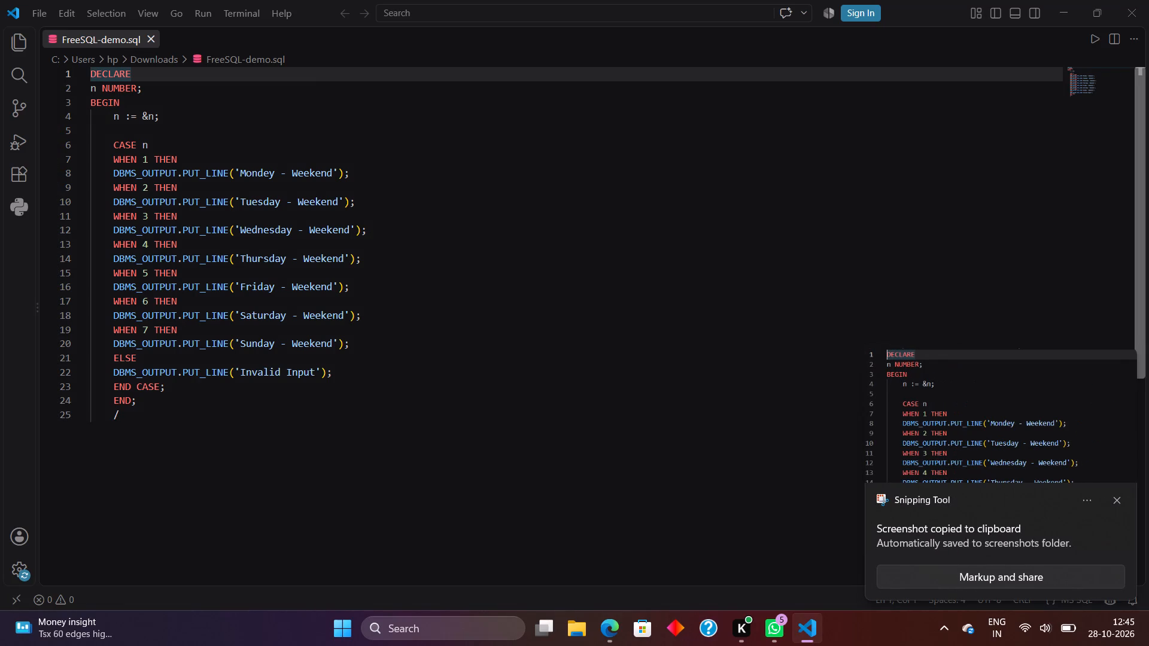
Add an empty line after the closing slash at the end of FreeSQL-demo.sql.
{"action": "left_click", "coordinate": [515, 315]}
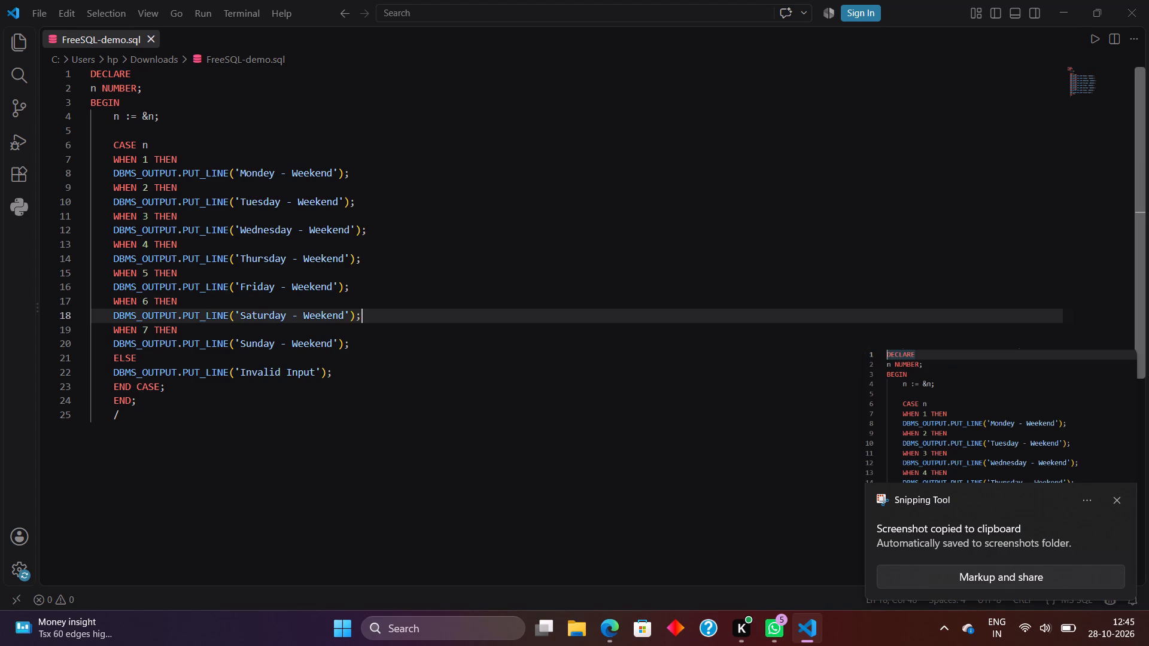
{"action": "left_click", "coordinate": [358, 489]}
{"action": "key", "text": "Down"}
{"action": "key", "text": "Return"}
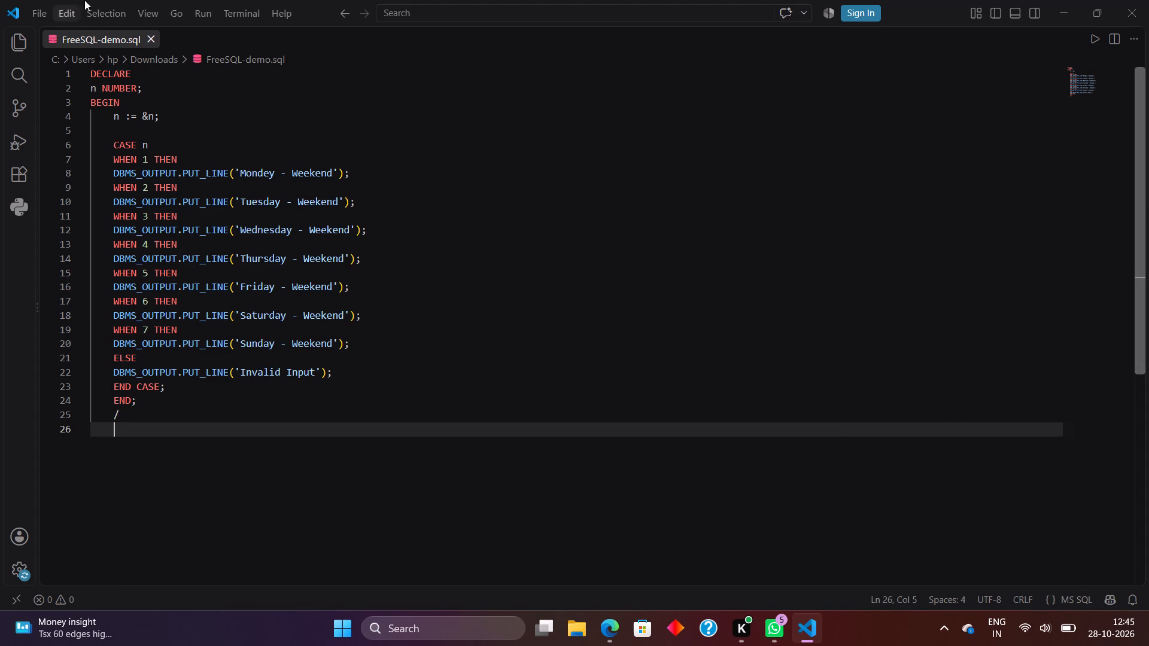
Capture a rectangular screenshot of the whole program with its line numbers, from DECLARE to the closing slash.
{"action": "right_click", "coordinate": [454, 75]}
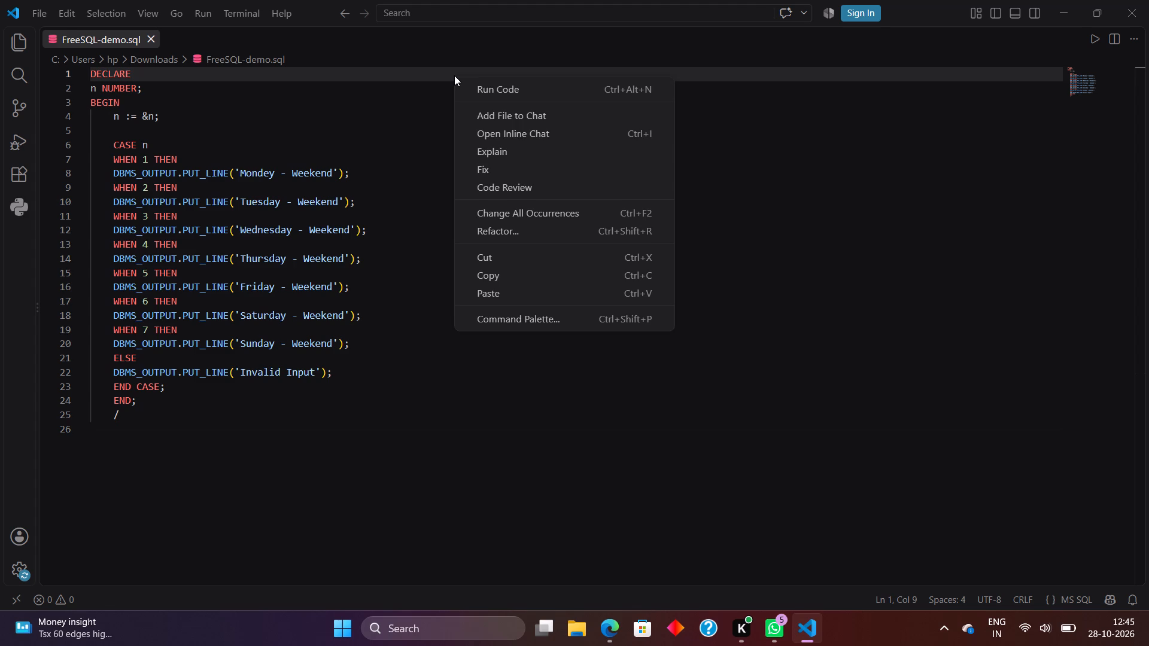
{"action": "key", "text": "Print"}
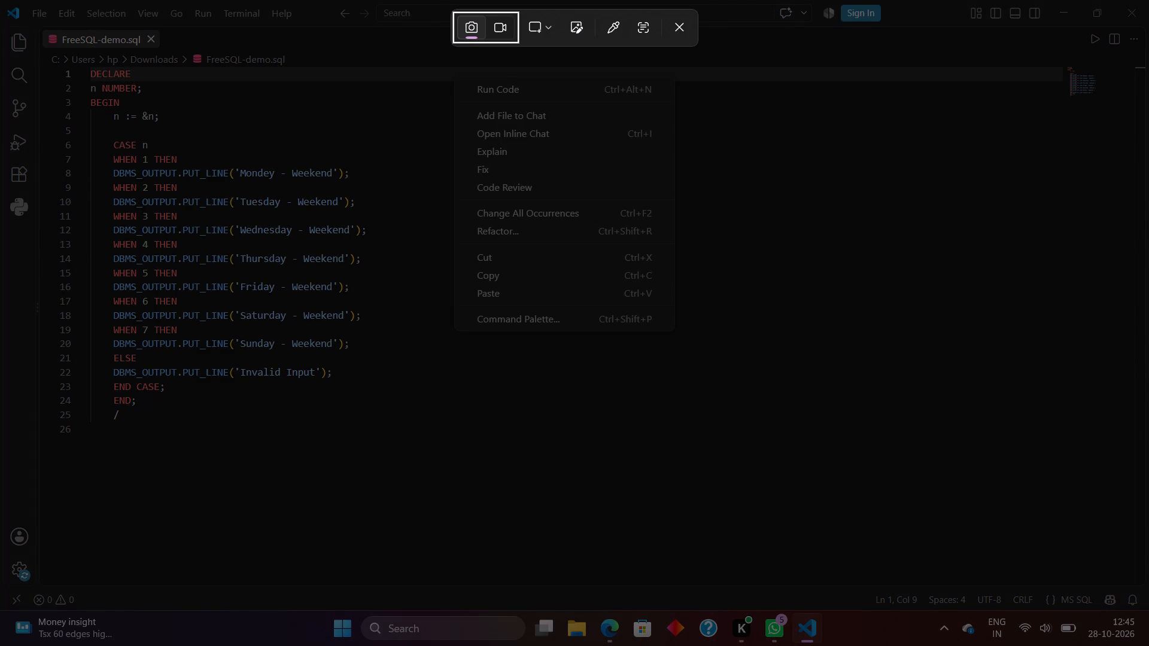
{"action": "left_click_drag", "start_coordinate": [53, 63], "coordinate": [394, 366]}
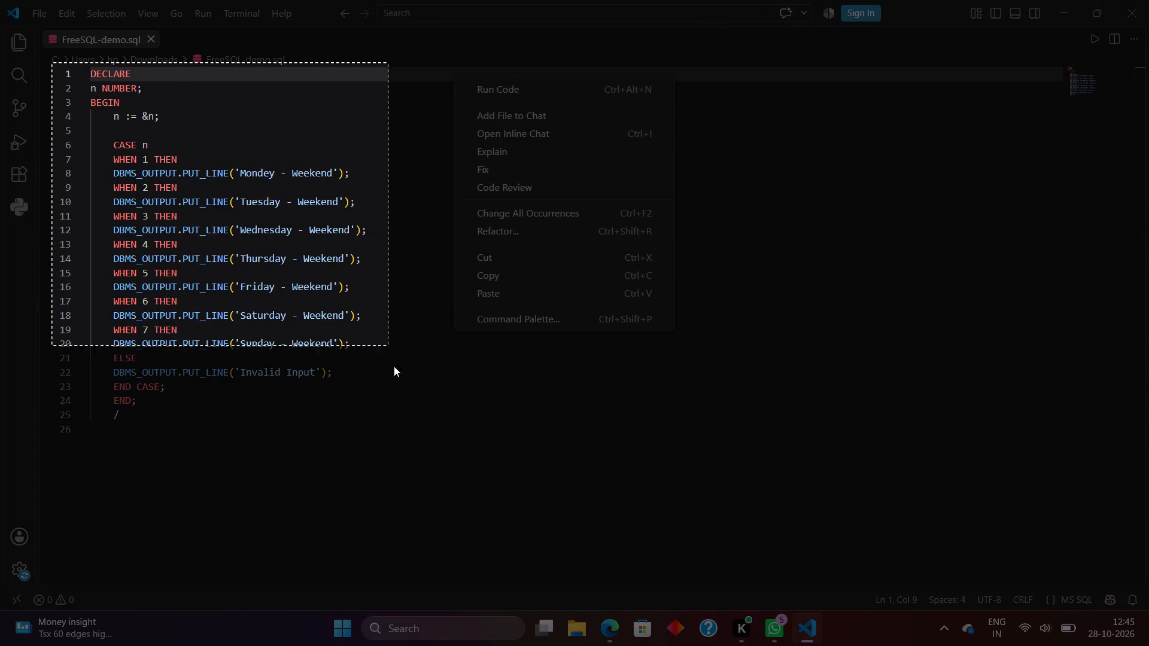
{"action": "left_click_drag", "start_coordinate": [394, 366], "coordinate": [450, 431]}
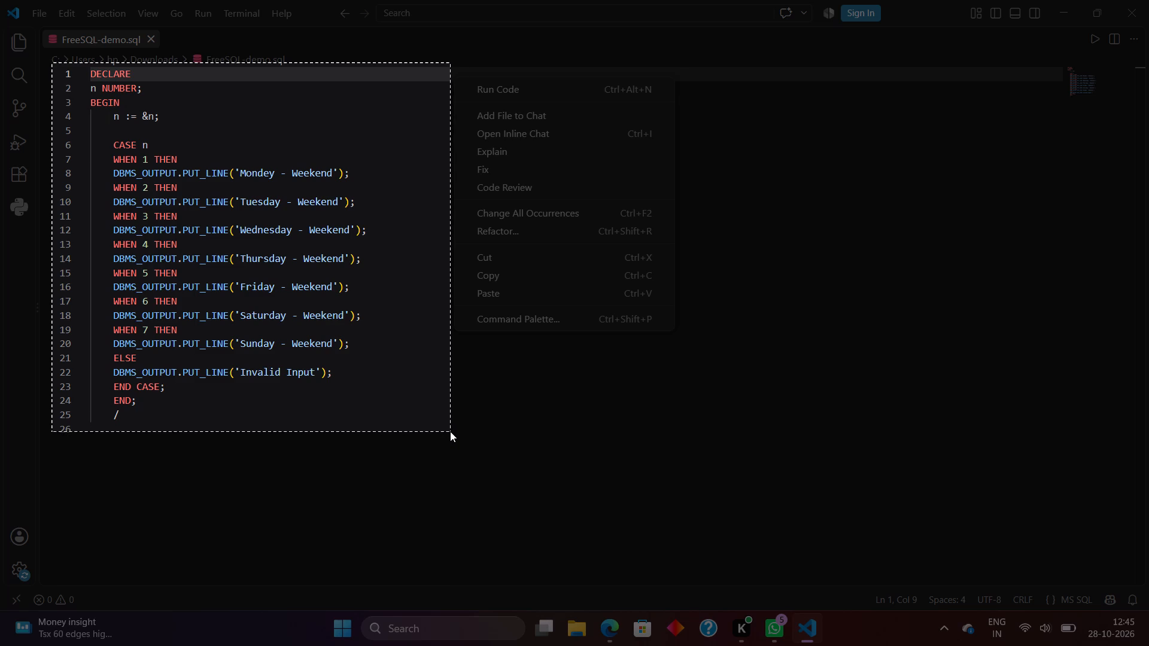
{"action": "left_click_drag", "start_coordinate": [450, 431], "coordinate": [461, 419]}
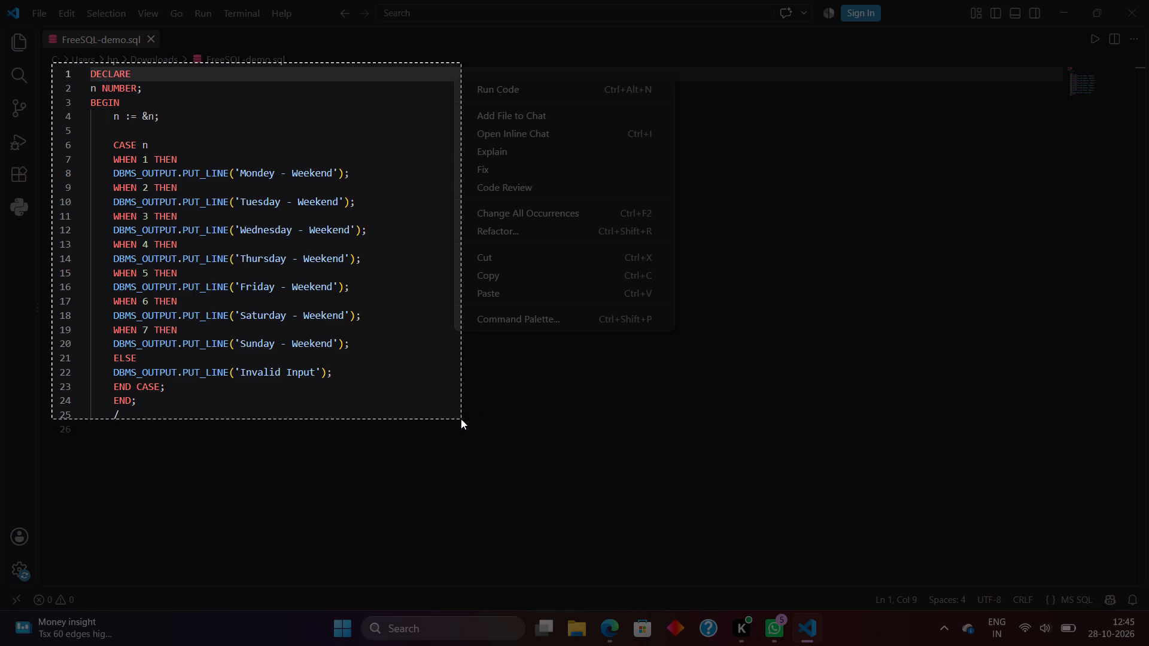
{"action": "left_click_drag", "start_coordinate": [461, 419], "coordinate": [453, 418]}
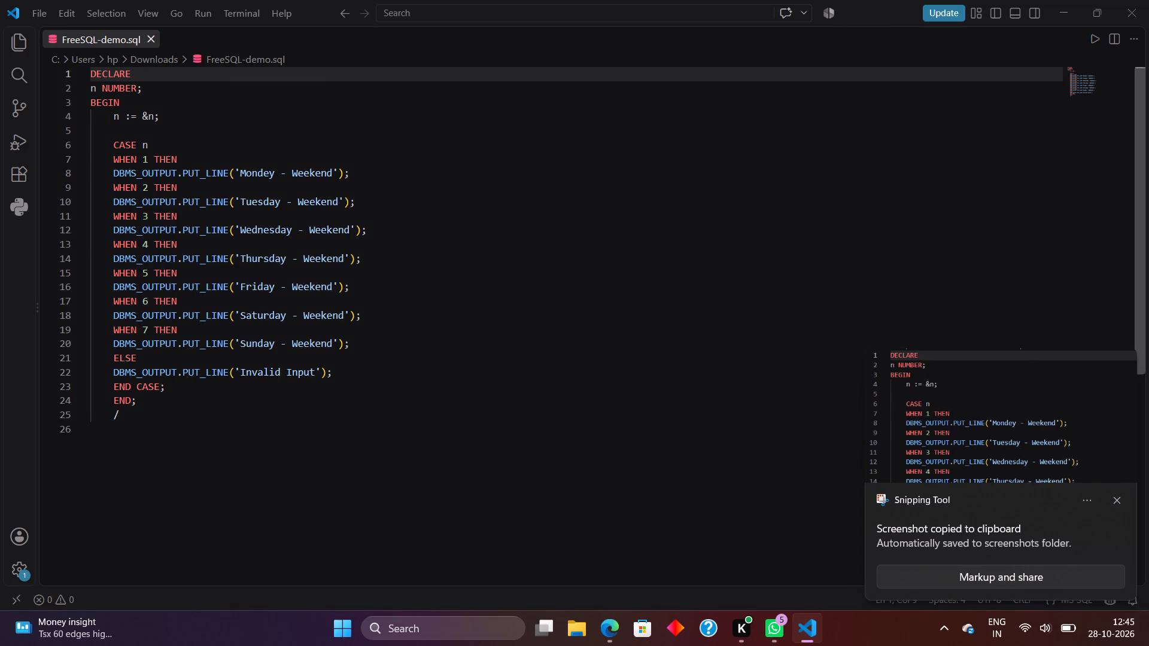
Switch back to the Exp-1.2 OOP Using Java design in Canva and look over its two pages.
{"action": "left_click", "coordinate": [608, 632]}
{"action": "left_click", "coordinate": [497, 1]}
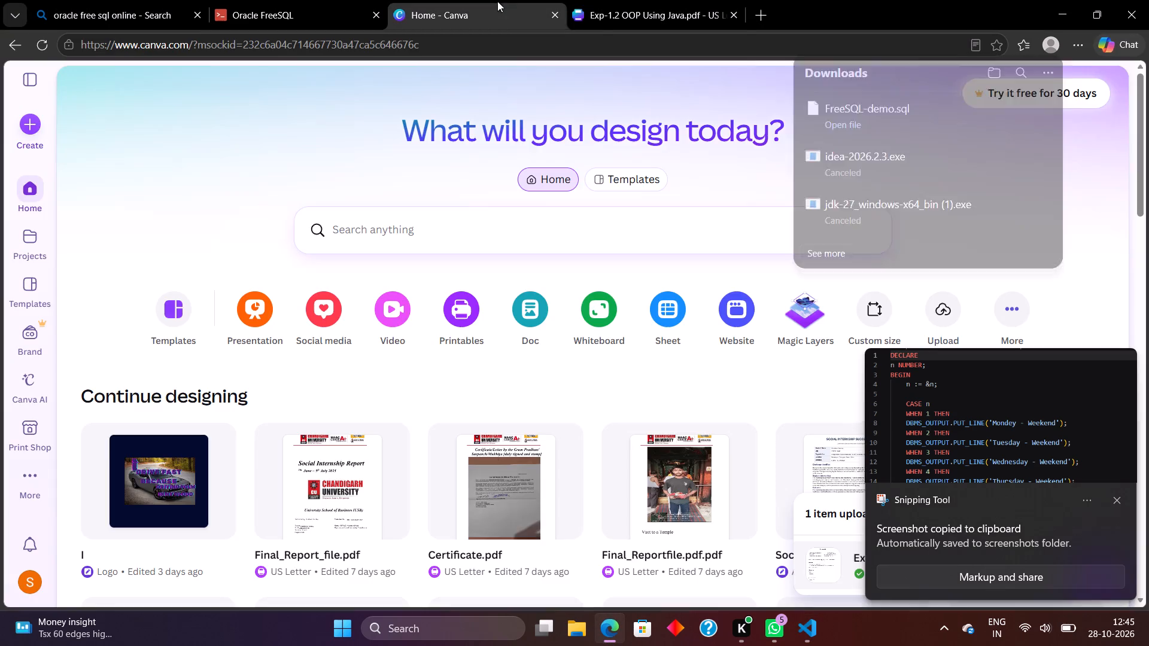
{"action": "left_click", "coordinate": [609, 0]}
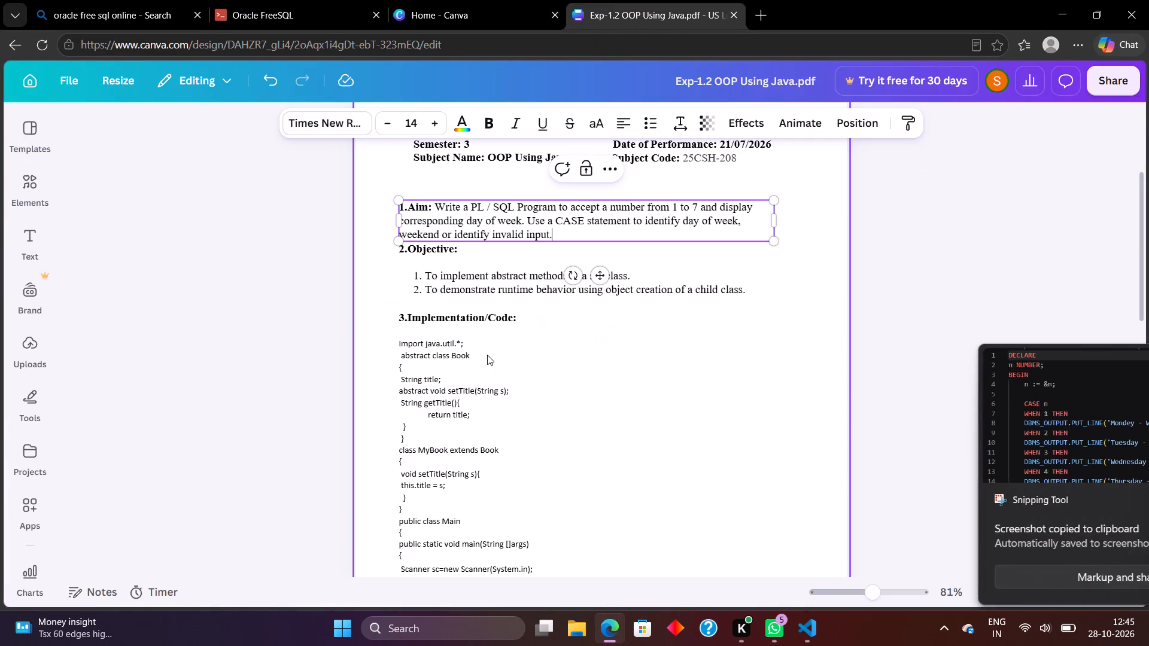
{"action": "scroll", "coordinate": [460, 393], "scroll_direction": "down", "scroll_amount": 3}
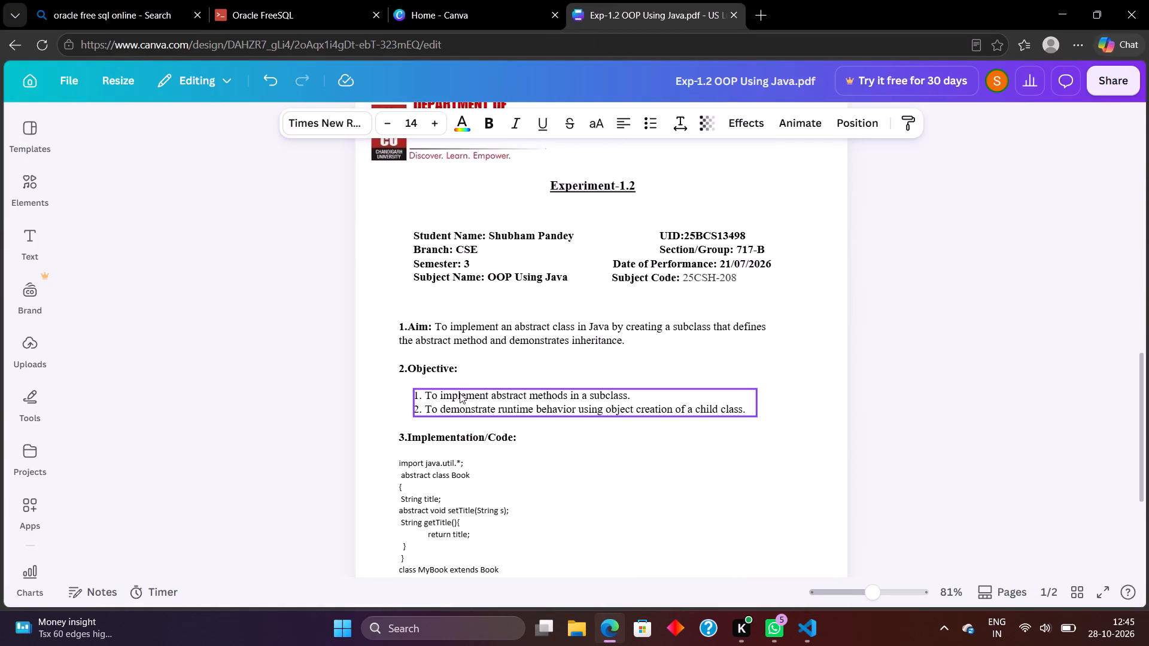
{"action": "scroll", "coordinate": [460, 393], "scroll_direction": "up", "scroll_amount": 1}
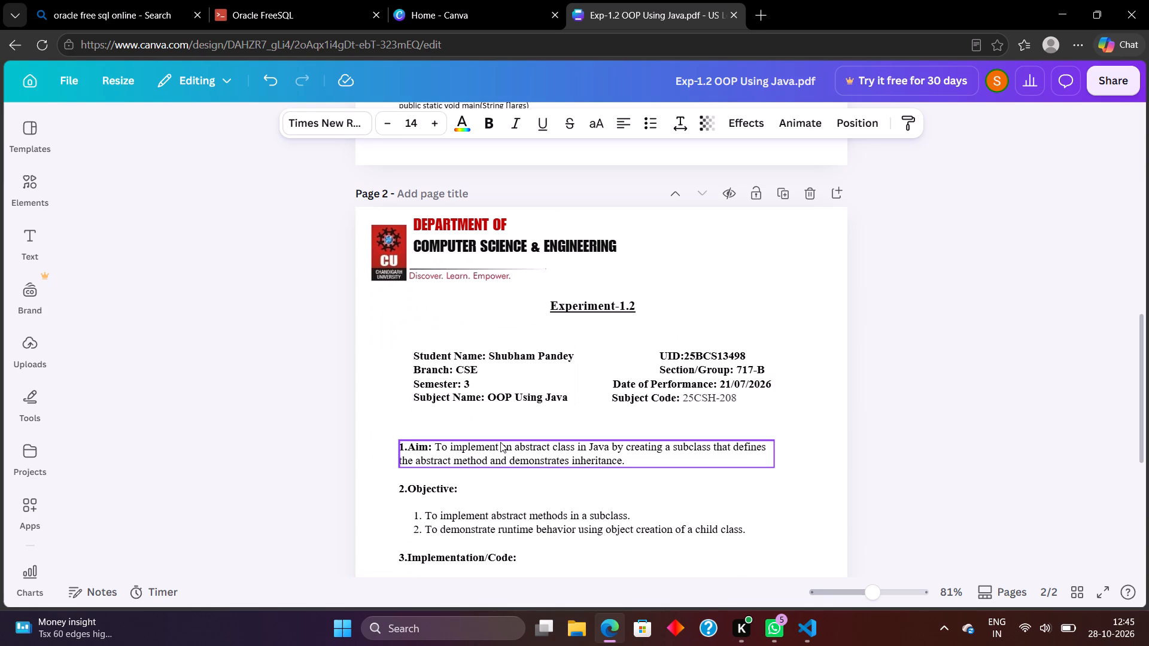
Delete the "import java.util.*;" and "abstract class Book" lines from the Implementation/Code section on page 1.
{"action": "scroll", "coordinate": [500, 442], "scroll_direction": "up", "scroll_amount": 4}
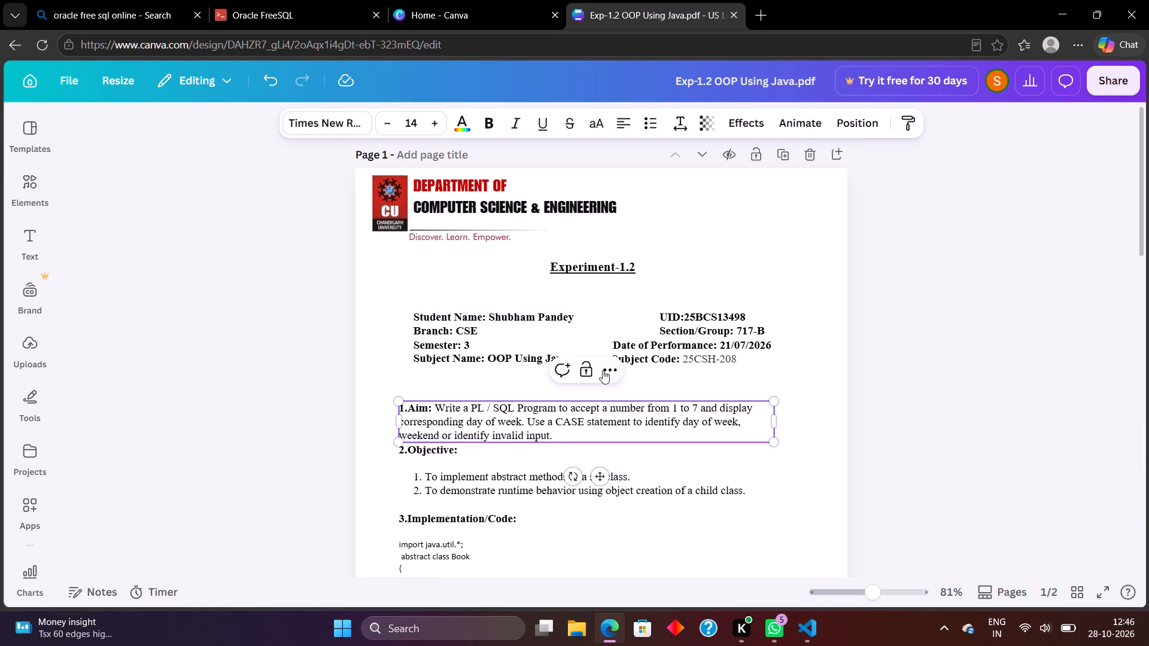
{"action": "left_click", "coordinate": [616, 562]}
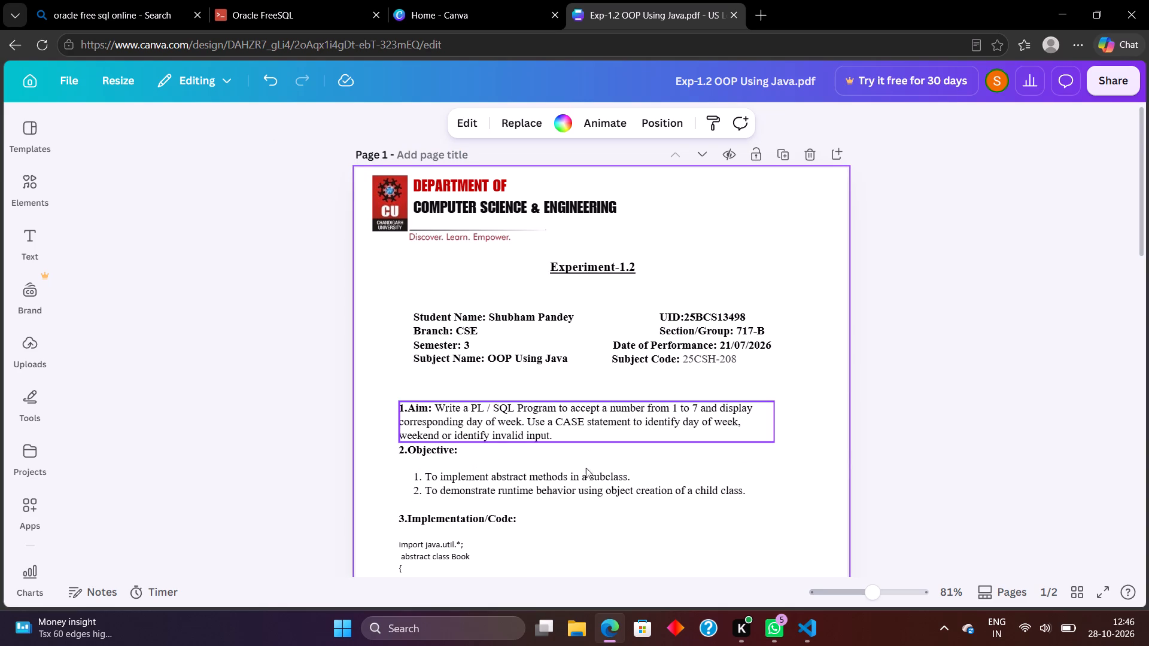
{"action": "scroll", "coordinate": [575, 507], "scroll_direction": "down", "scroll_amount": 5}
{"action": "scroll", "coordinate": [575, 507], "scroll_direction": "up", "scroll_amount": 2}
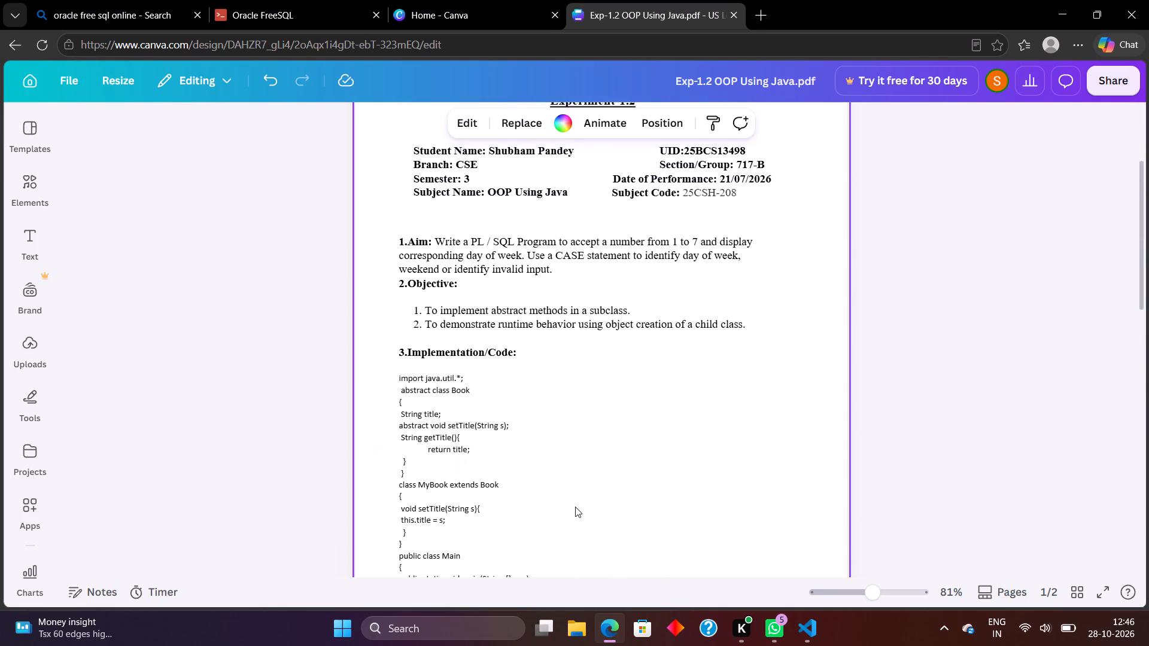
{"action": "left_click", "coordinate": [432, 280]}
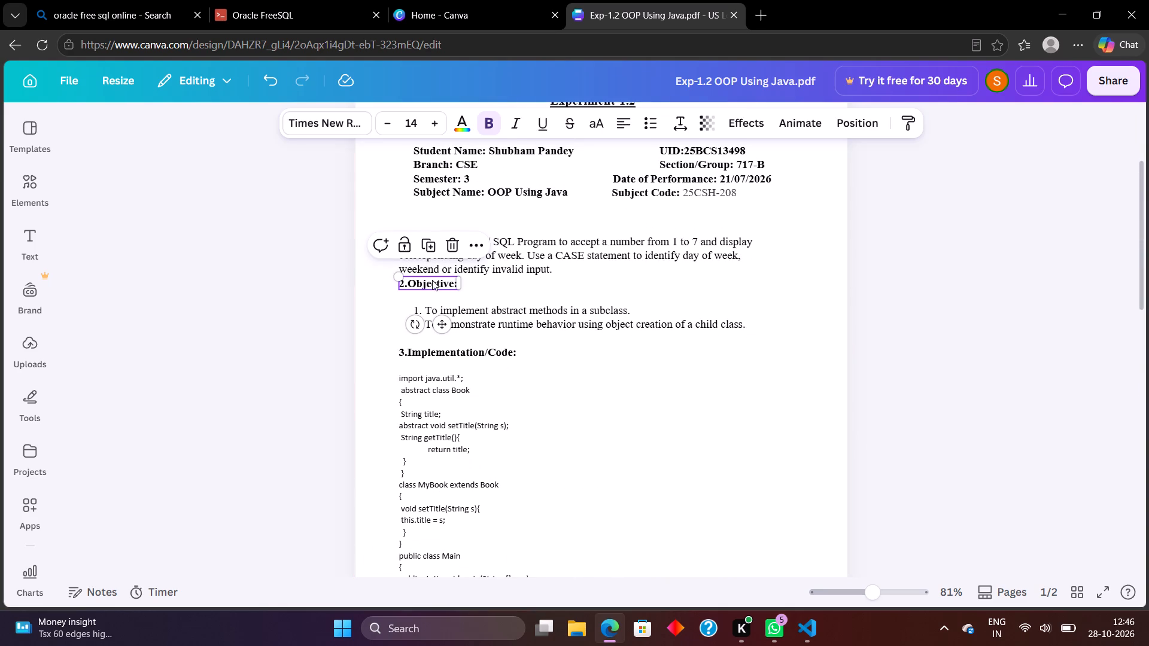
{"action": "left_click", "coordinate": [476, 422]}
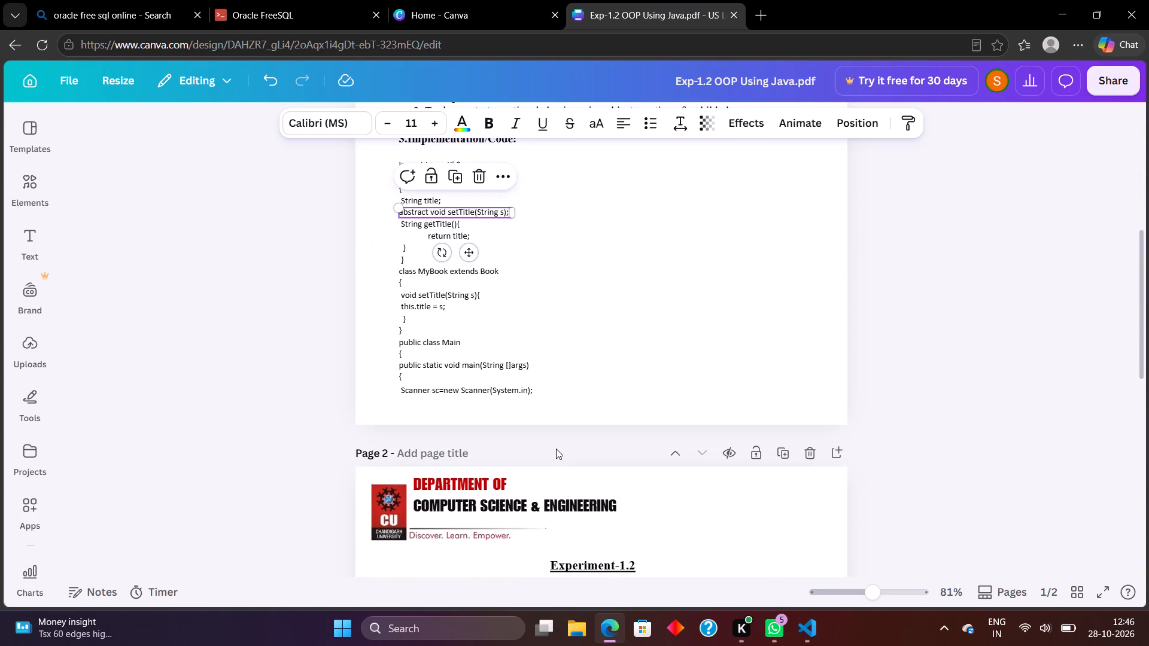
{"action": "left_click", "coordinate": [568, 352]}
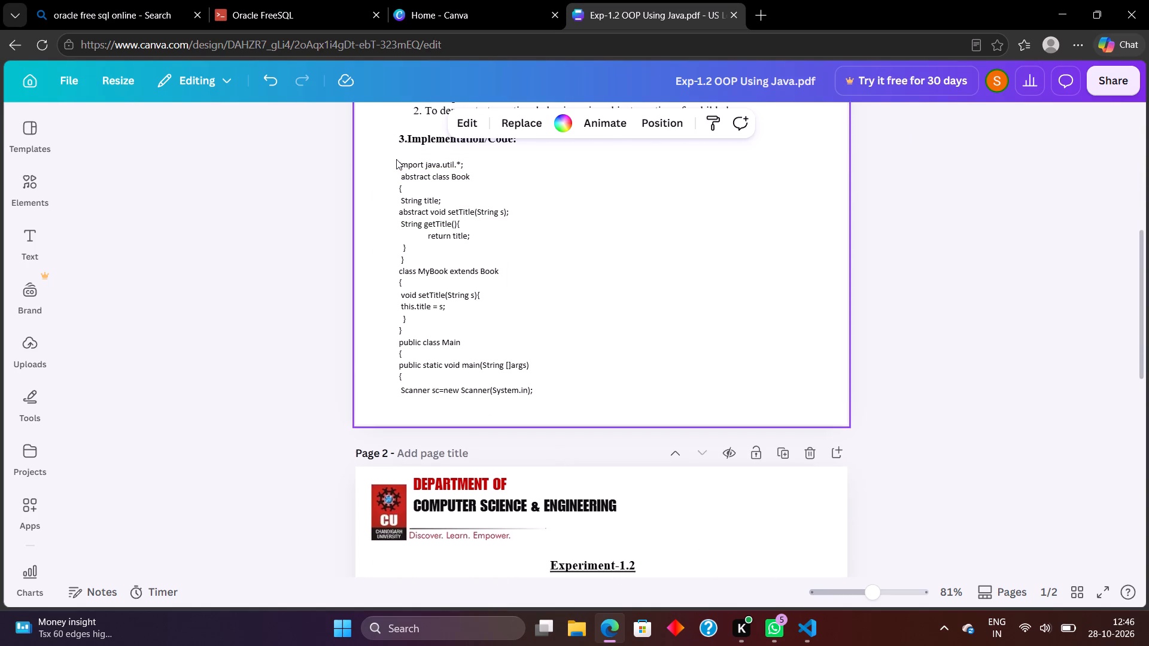
{"action": "left_click", "coordinate": [403, 159]}
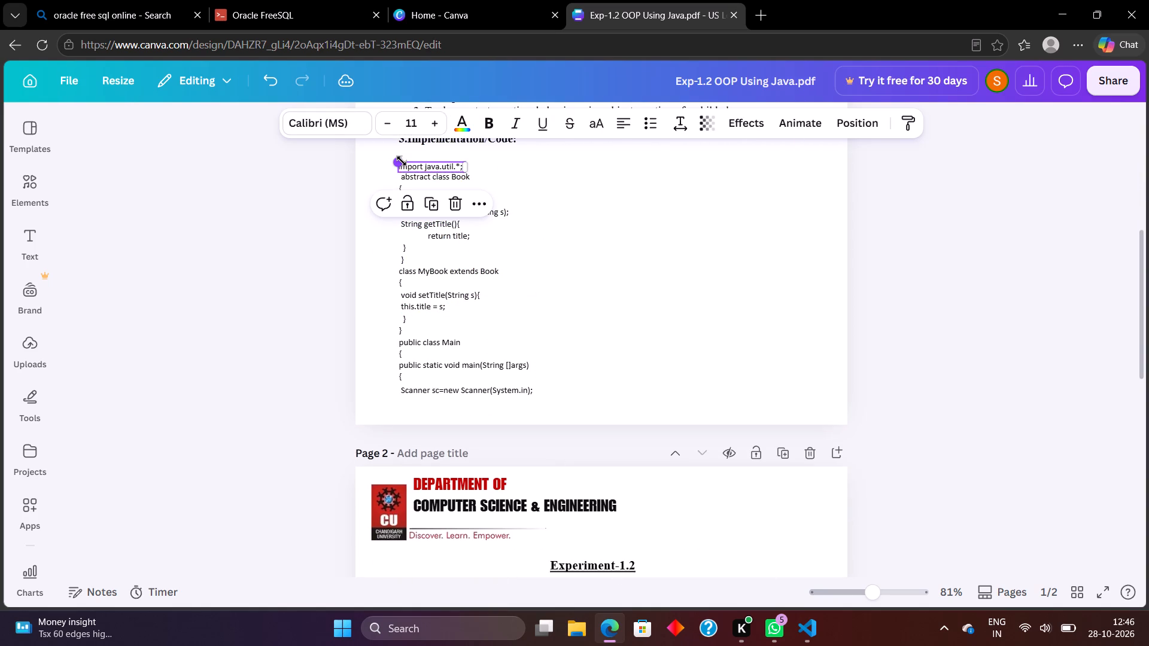
{"action": "left_click", "coordinate": [448, 201]}
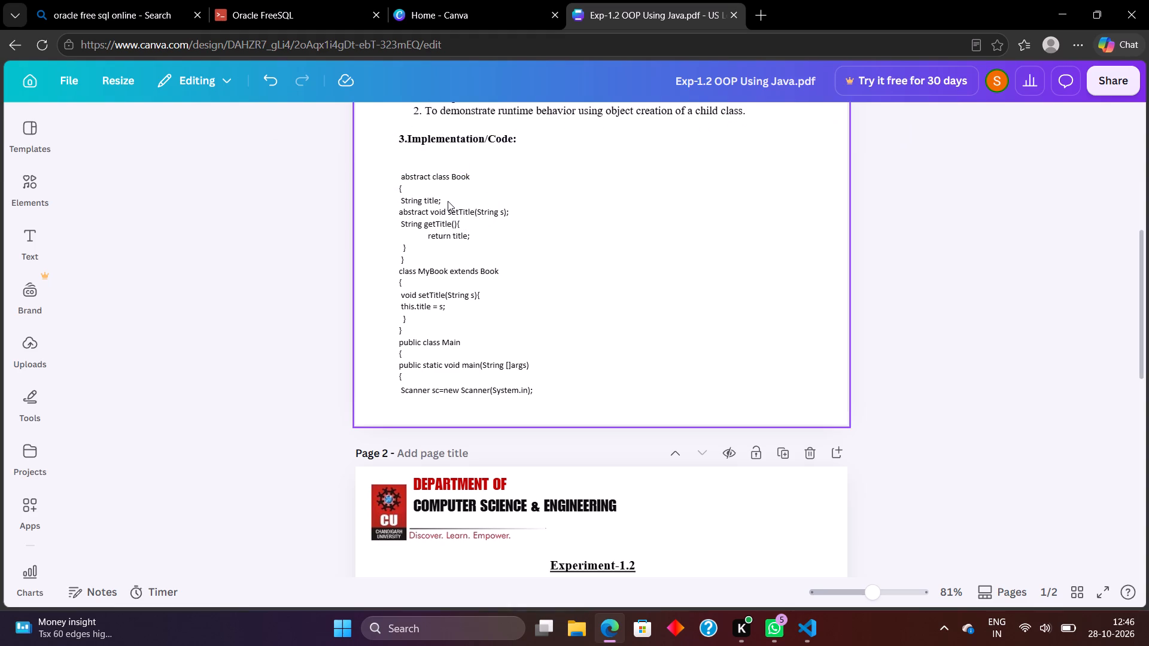
{"action": "left_click", "coordinate": [444, 174]}
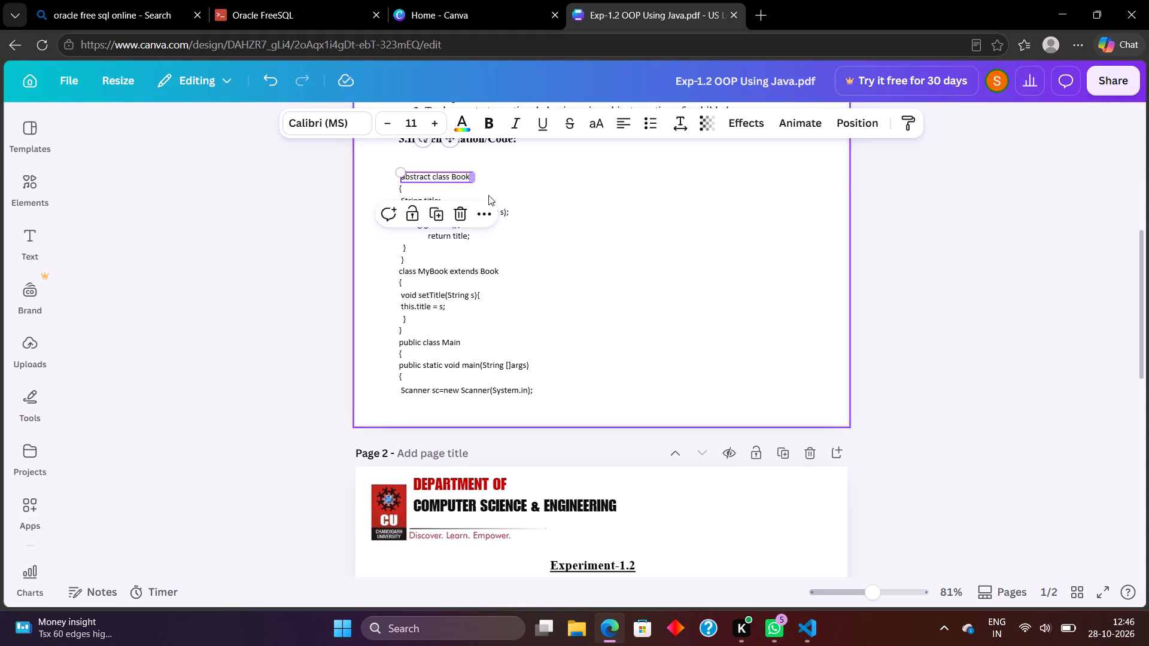
{"action": "left_click", "coordinate": [463, 213]}
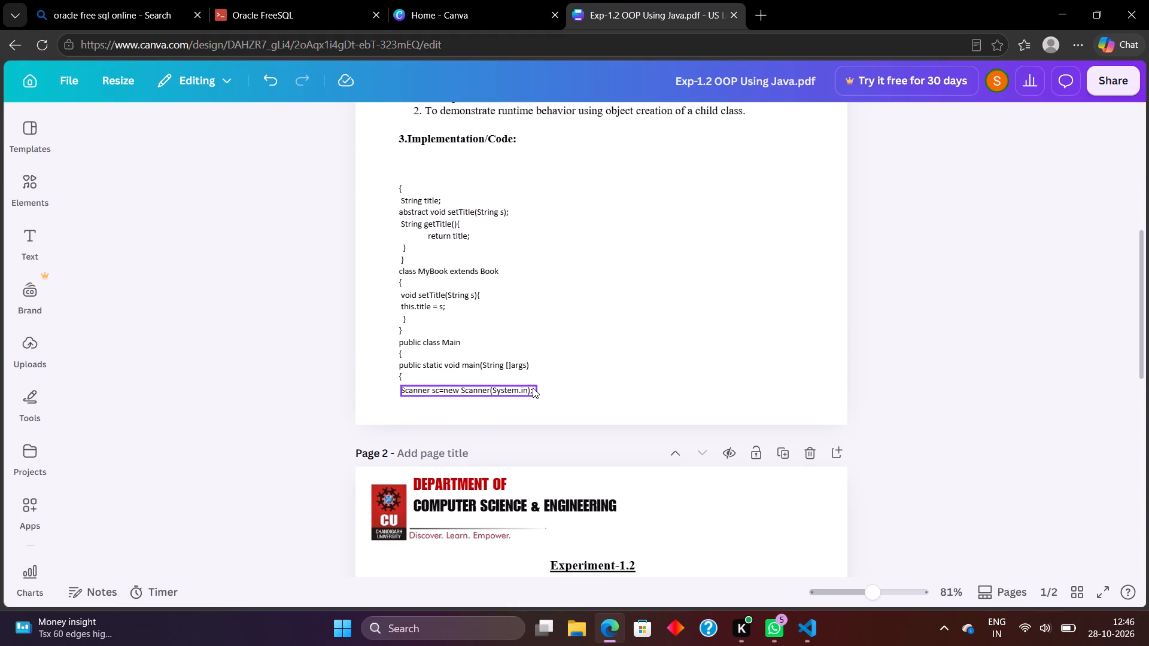
Delete the lower part of page 1's Java code, from "class MyBook extends Book" down to the Scanner line, including its stray closing brace.
{"action": "left_click", "coordinate": [533, 388]}
{"action": "key", "text": "ctrl+BackSpace"}
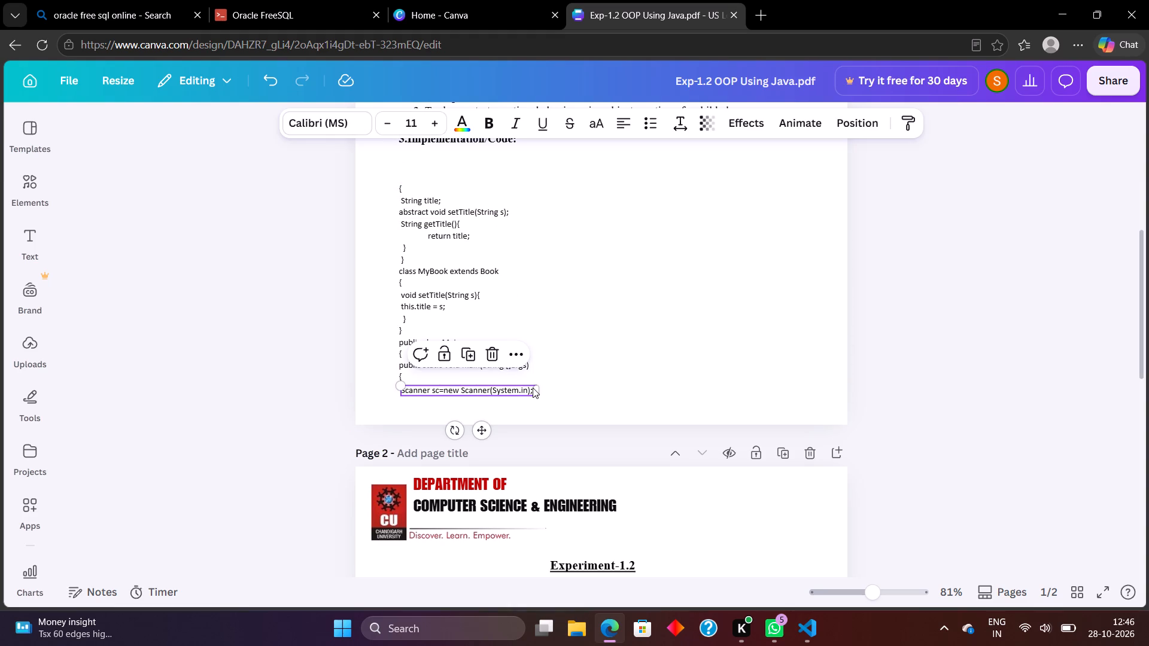
{"action": "key", "text": "ctrl+BackSpace"}
{"action": "left_click", "coordinate": [484, 354]}
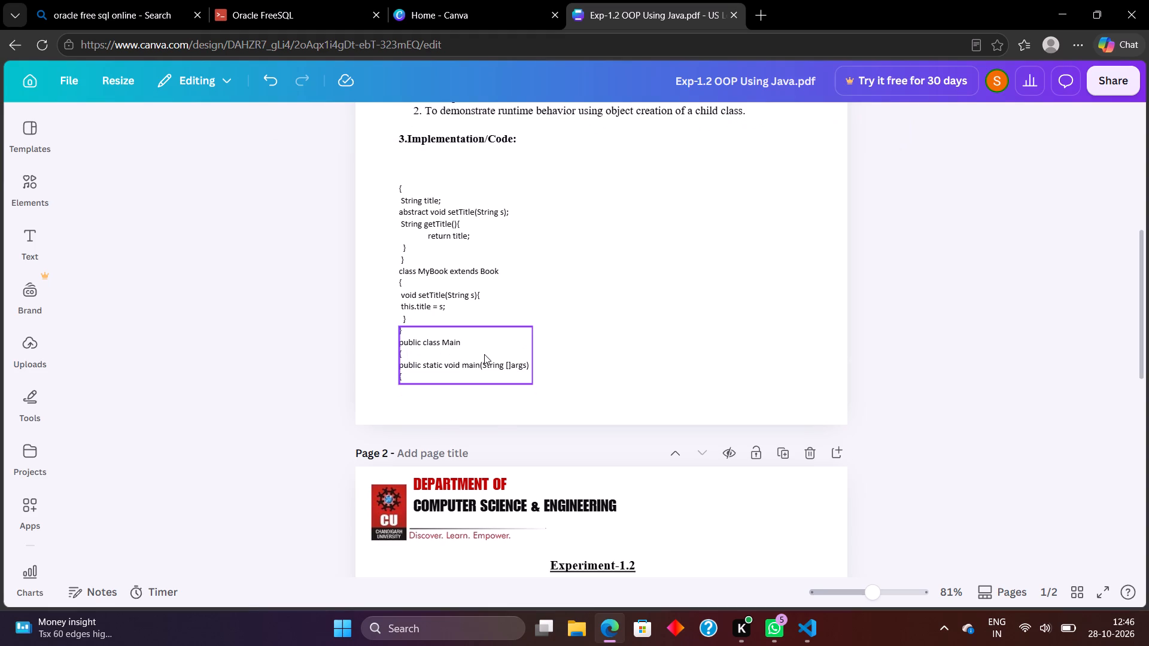
{"action": "left_click", "coordinate": [484, 354]}
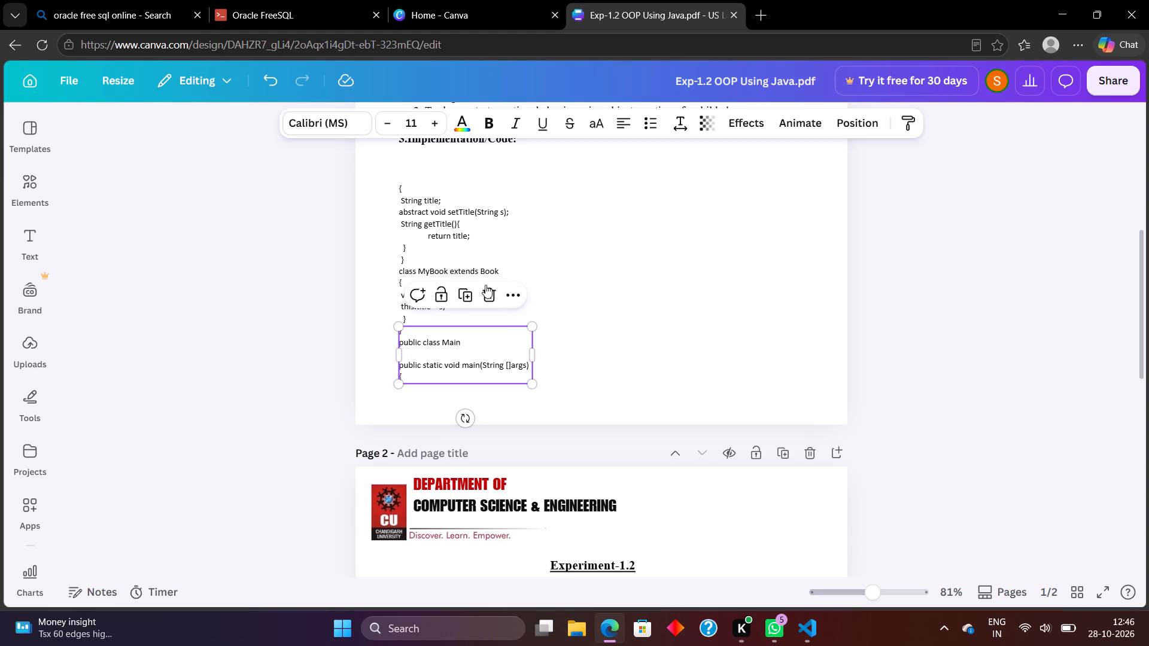
{"action": "left_click", "coordinate": [485, 287]}
{"action": "left_click", "coordinate": [448, 309]}
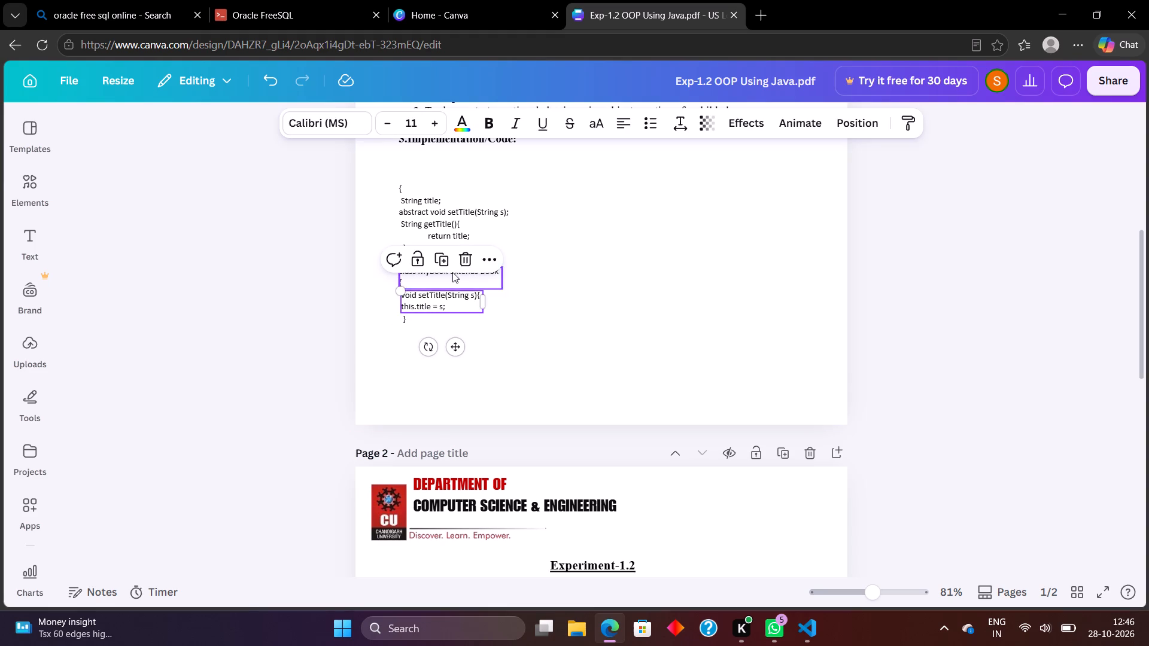
{"action": "left_click", "coordinate": [461, 262]}
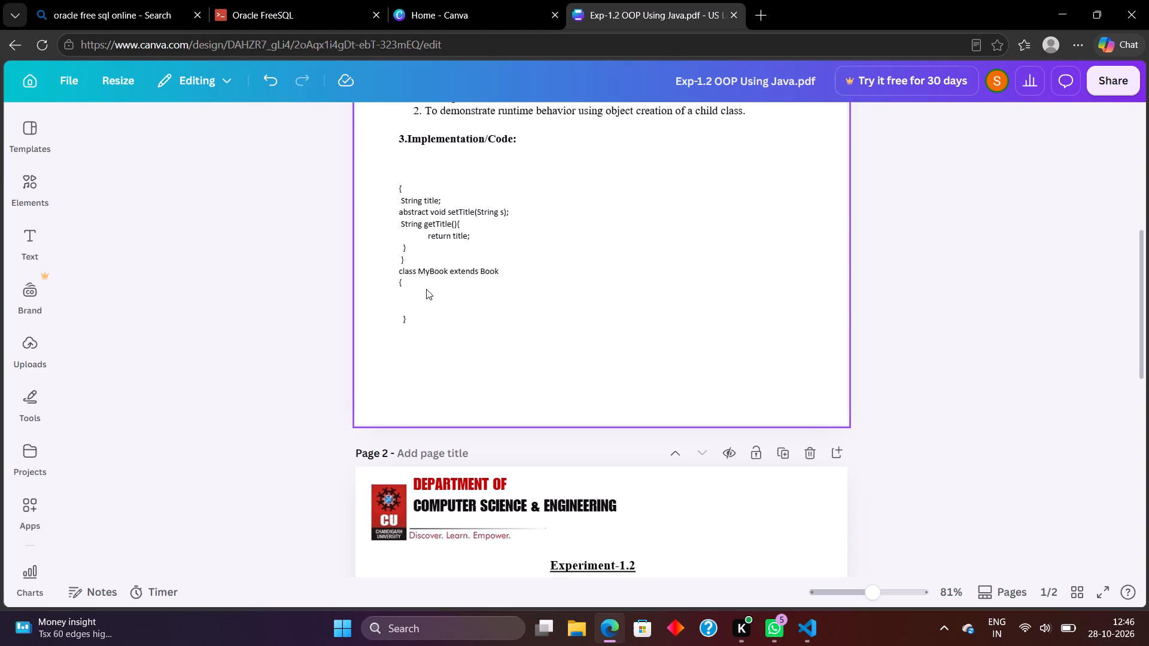
{"action": "left_click", "coordinate": [434, 280]}
{"action": "left_click", "coordinate": [466, 239]}
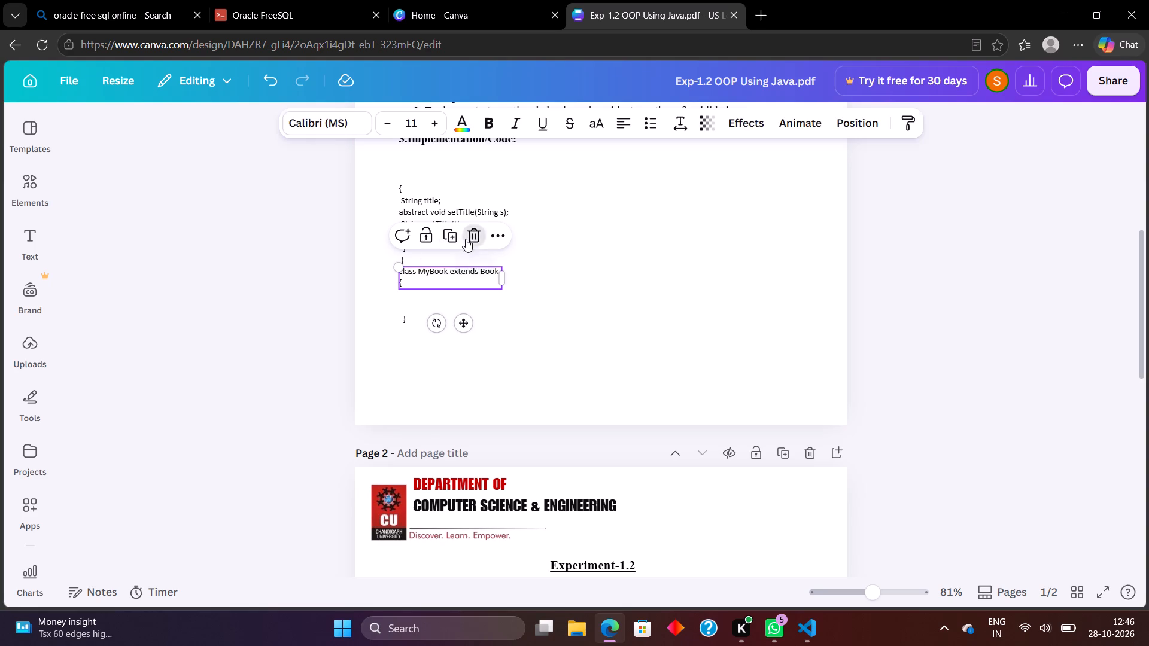
{"action": "left_click", "coordinate": [449, 203]}
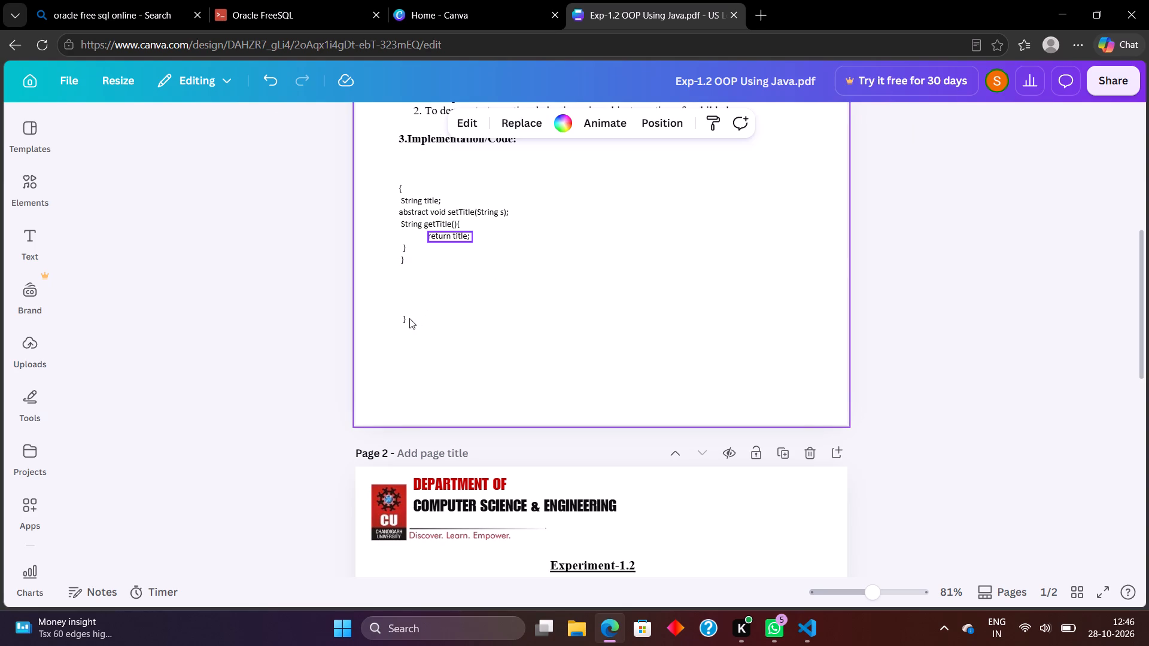
{"action": "left_click", "coordinate": [403, 316]}
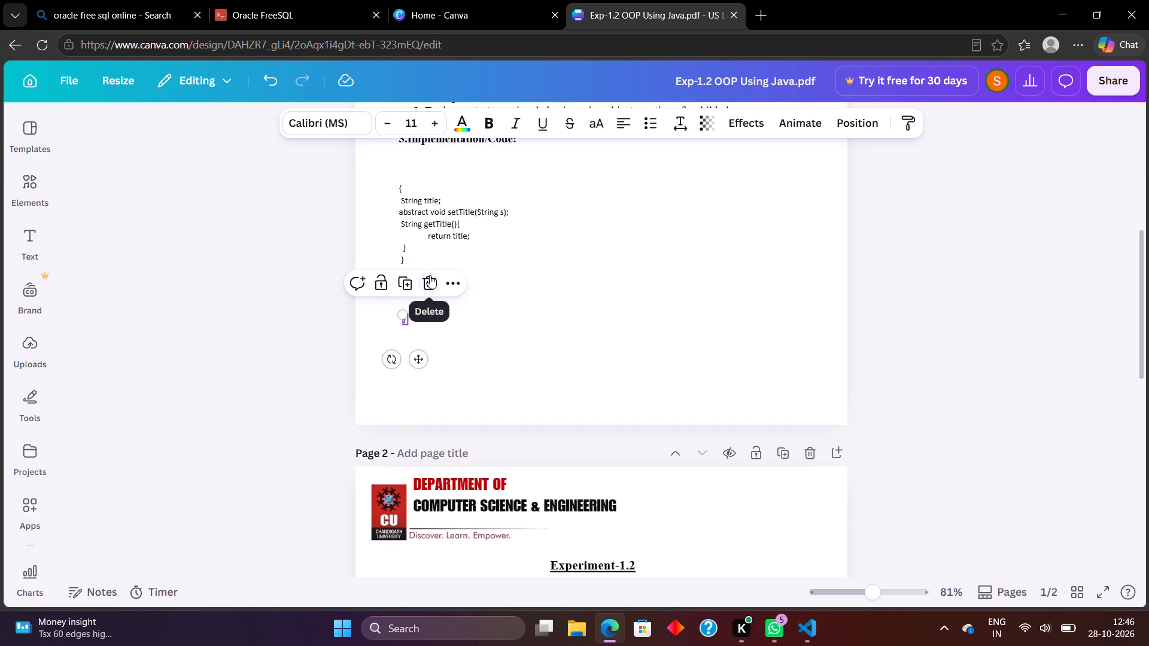
{"action": "left_click", "coordinate": [430, 275]}
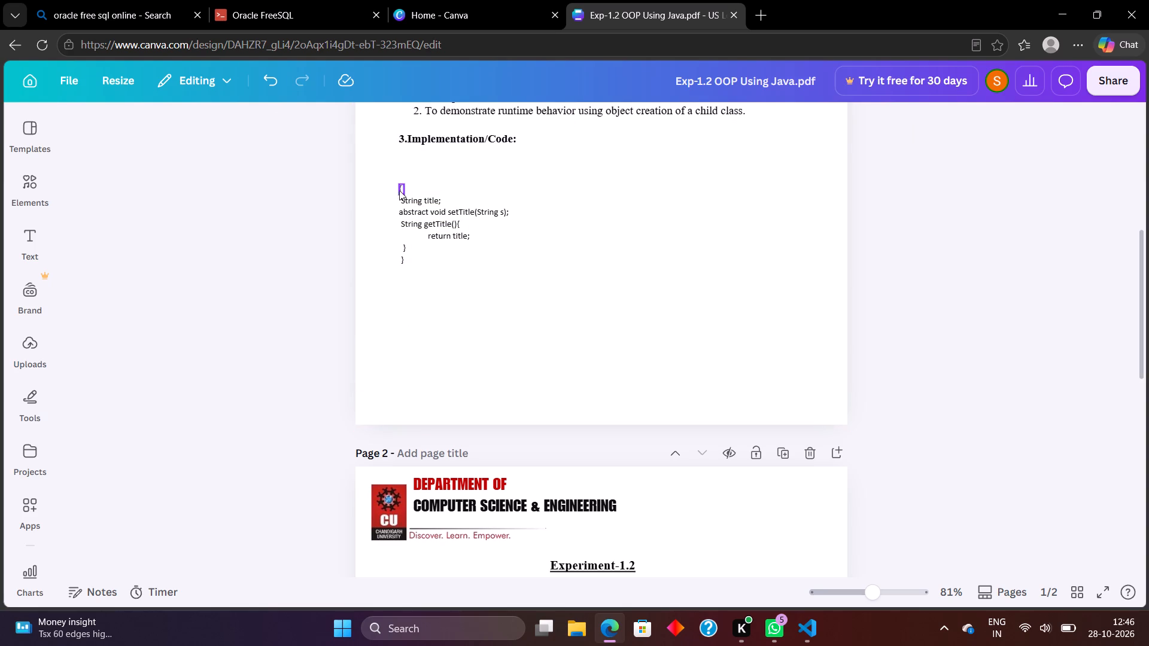
Delete the "String title;" line, the opening brace above it and the "abstract void setTitle(String s);" line on page 1.
{"action": "left_click", "coordinate": [399, 190]}
{"action": "left_click", "coordinate": [416, 204]}
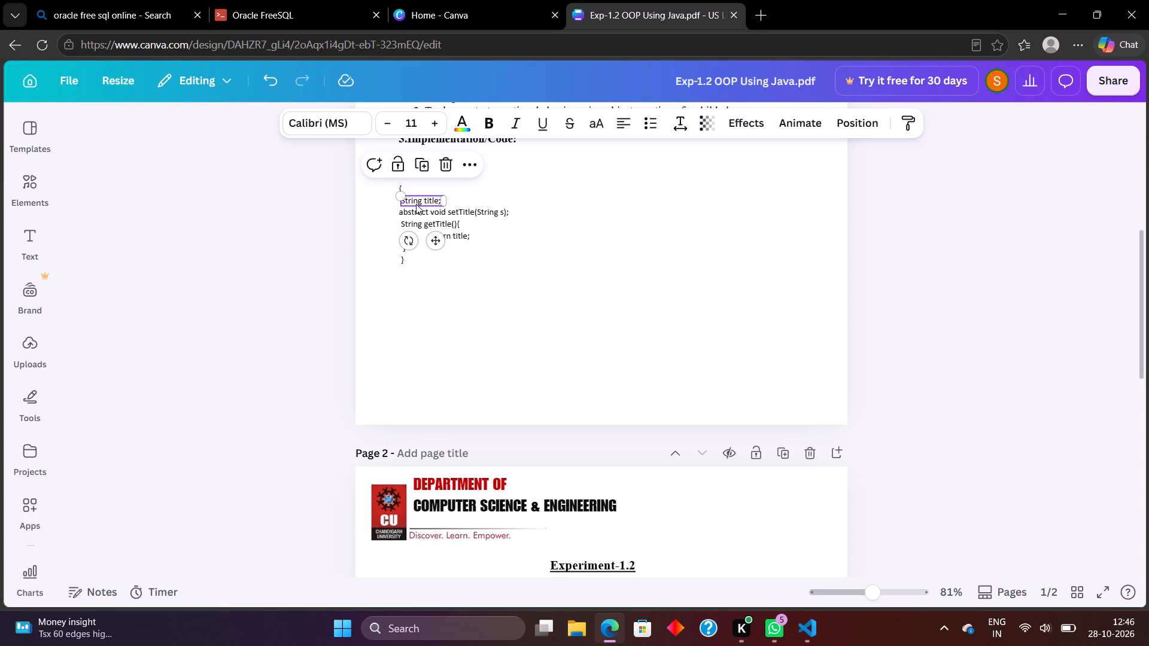
{"action": "left_click", "coordinate": [441, 169]}
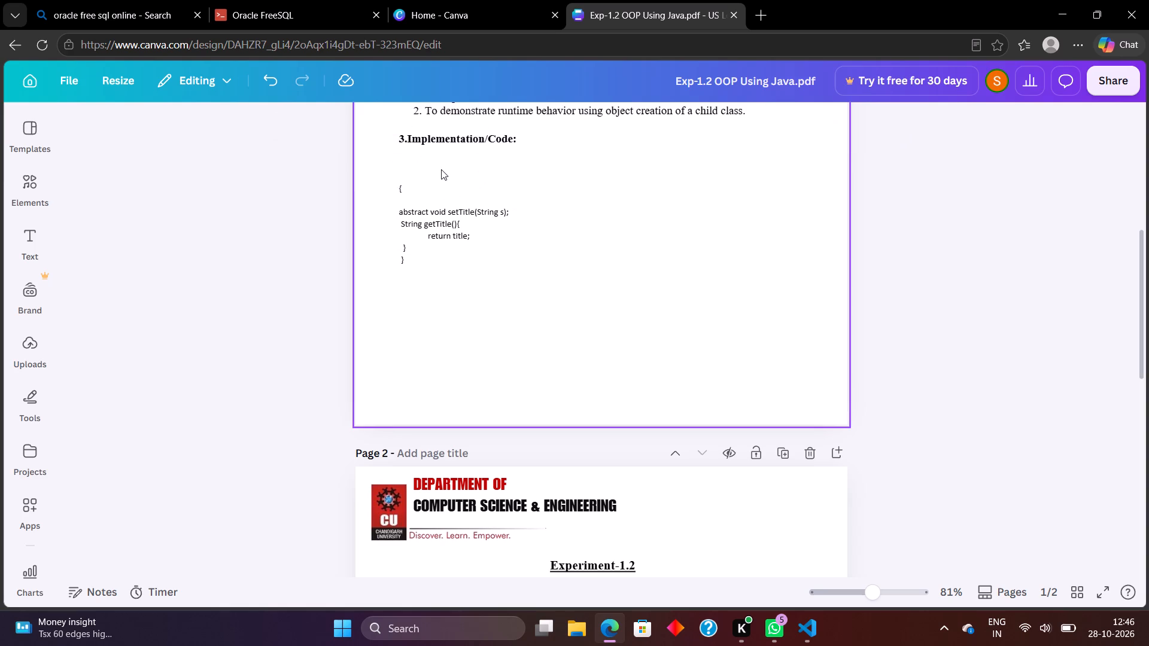
{"action": "left_click", "coordinate": [401, 189]}
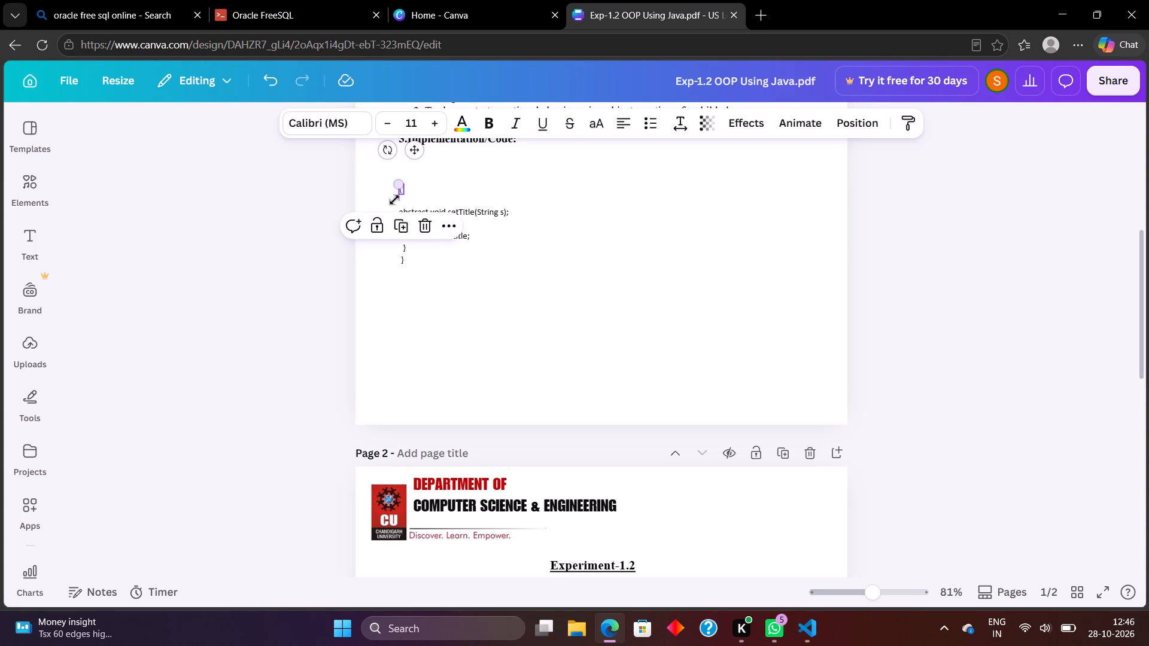
{"action": "left_click", "coordinate": [430, 226]}
{"action": "left_click", "coordinate": [424, 214]}
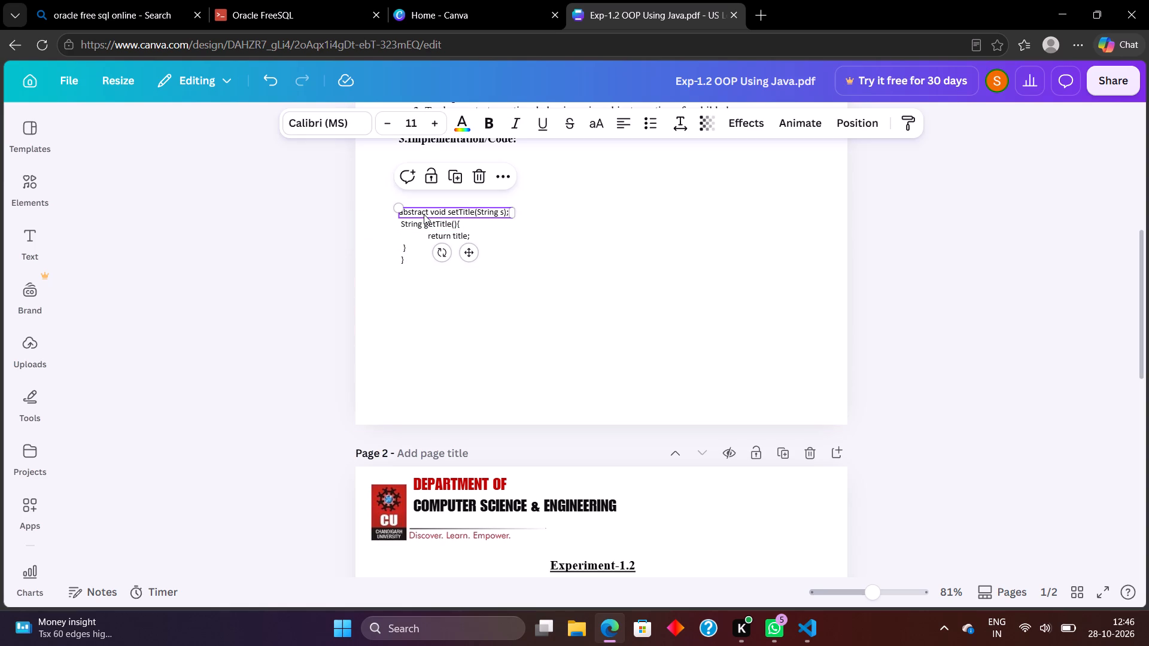
{"action": "left_click", "coordinate": [473, 175]}
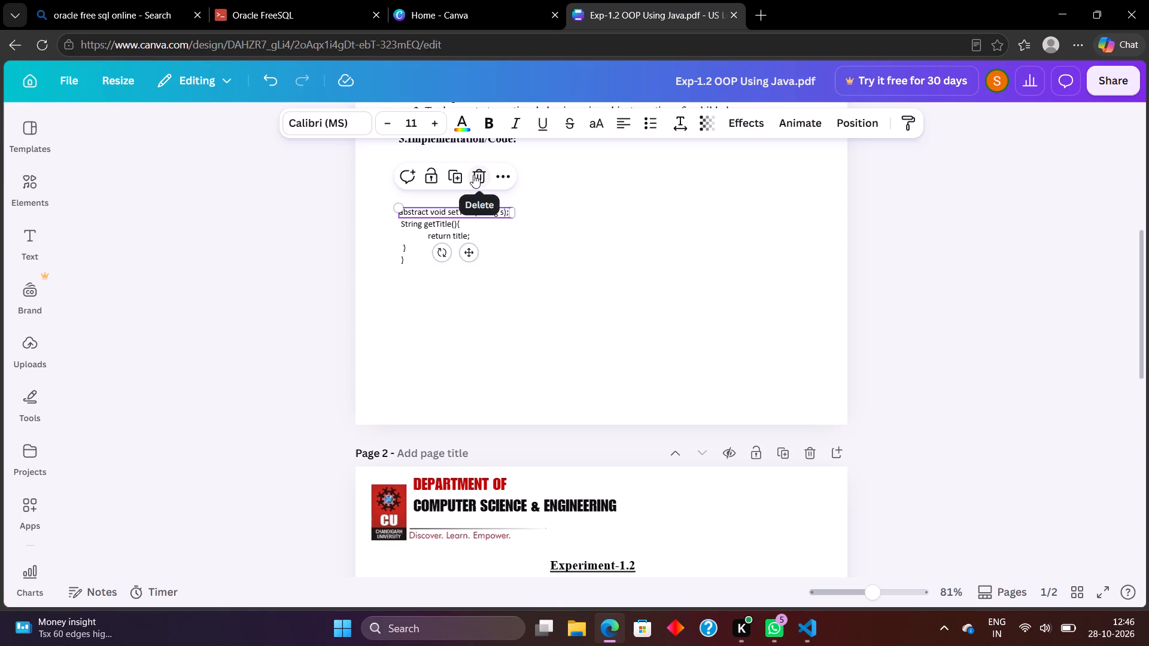
Delete the remaining getTitle code on page 1: "return title;", "String getTitle(){" and the two closing braces.
{"action": "left_click", "coordinate": [452, 231]}
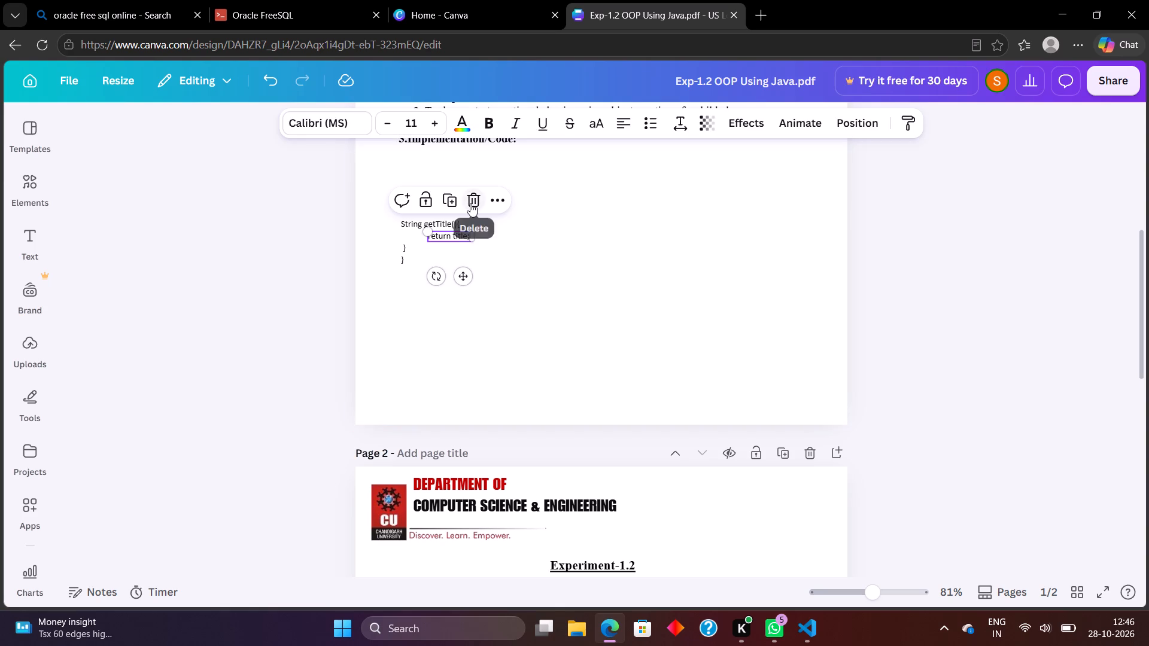
{"action": "left_click", "coordinate": [470, 203]}
{"action": "left_click", "coordinate": [438, 226]}
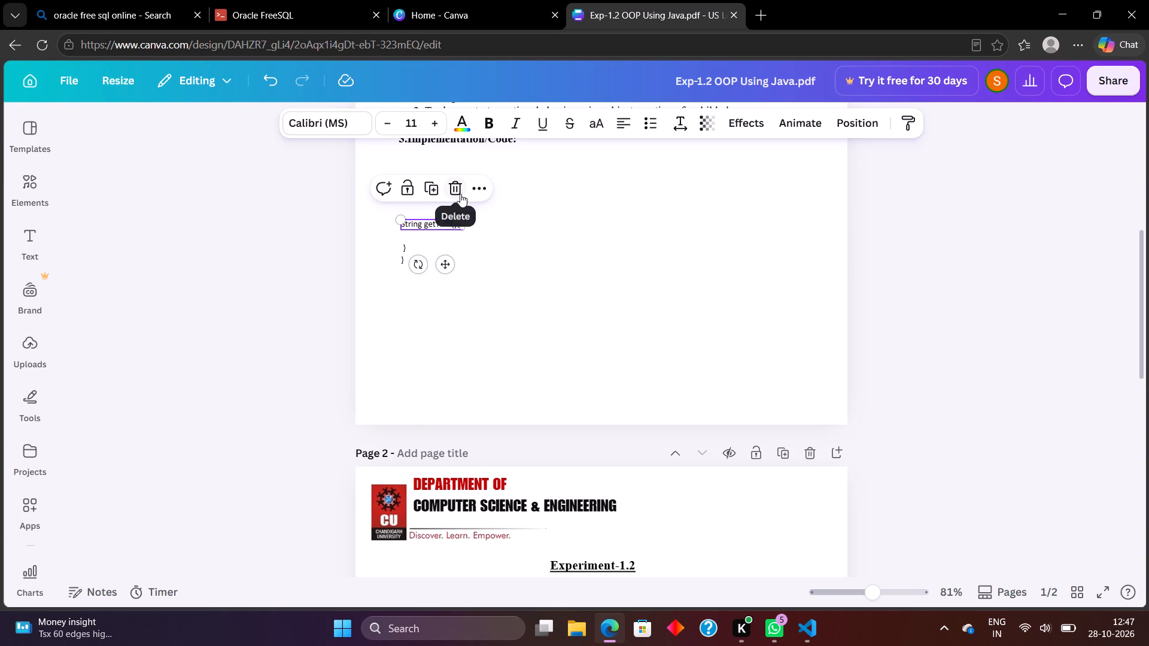
{"action": "left_click", "coordinate": [460, 194]}
{"action": "left_click_drag", "start_coordinate": [411, 246], "coordinate": [405, 247]}
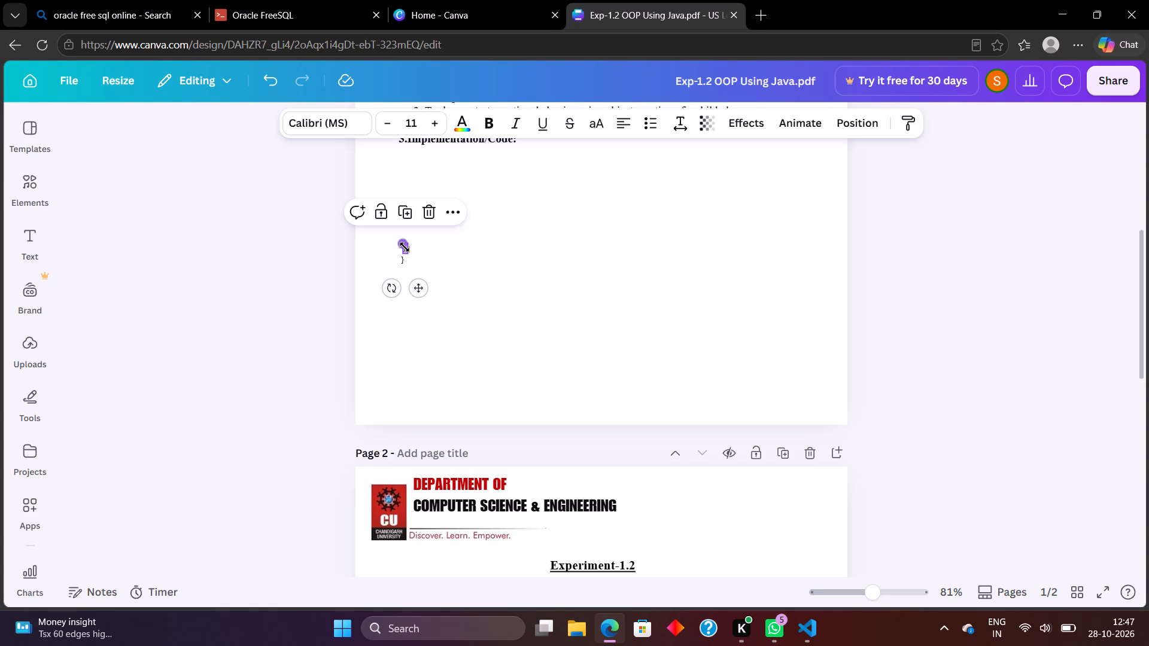
{"action": "left_click", "coordinate": [405, 247]}
{"action": "left_click", "coordinate": [427, 204]}
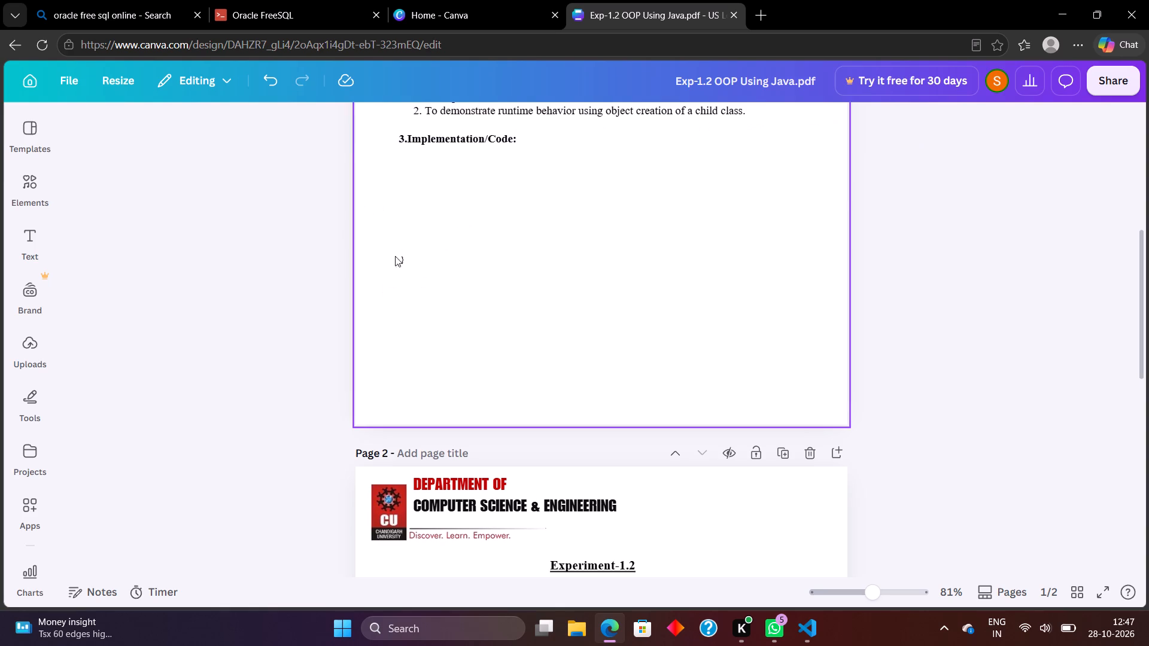
{"action": "left_click", "coordinate": [401, 254]}
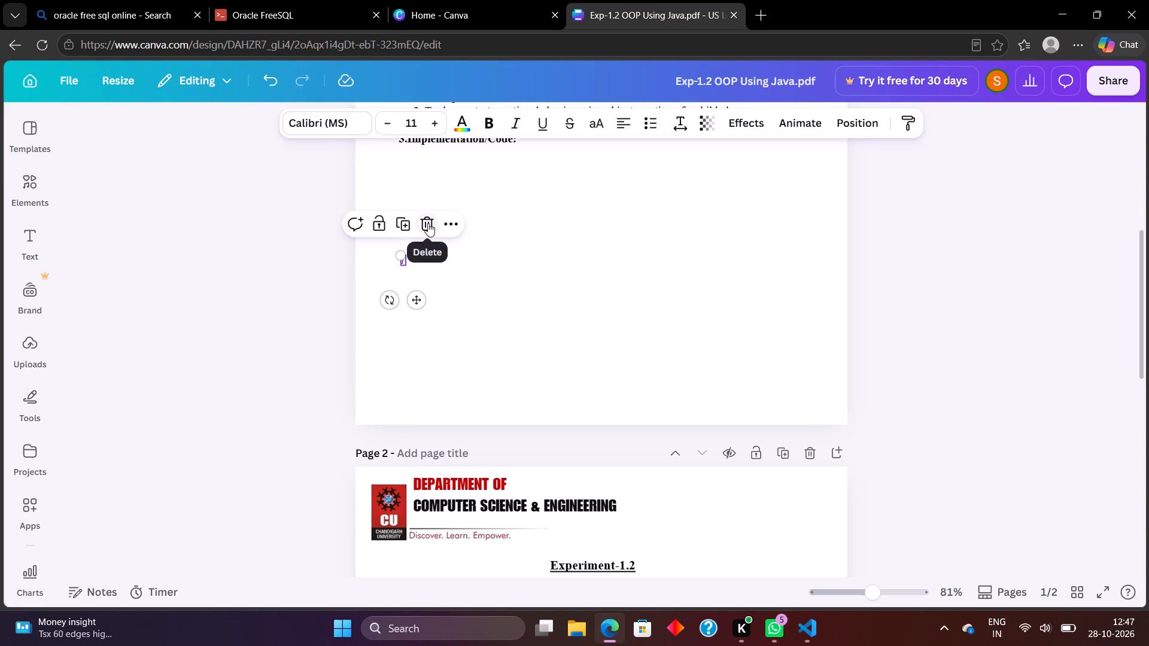
{"action": "left_click", "coordinate": [428, 223]}
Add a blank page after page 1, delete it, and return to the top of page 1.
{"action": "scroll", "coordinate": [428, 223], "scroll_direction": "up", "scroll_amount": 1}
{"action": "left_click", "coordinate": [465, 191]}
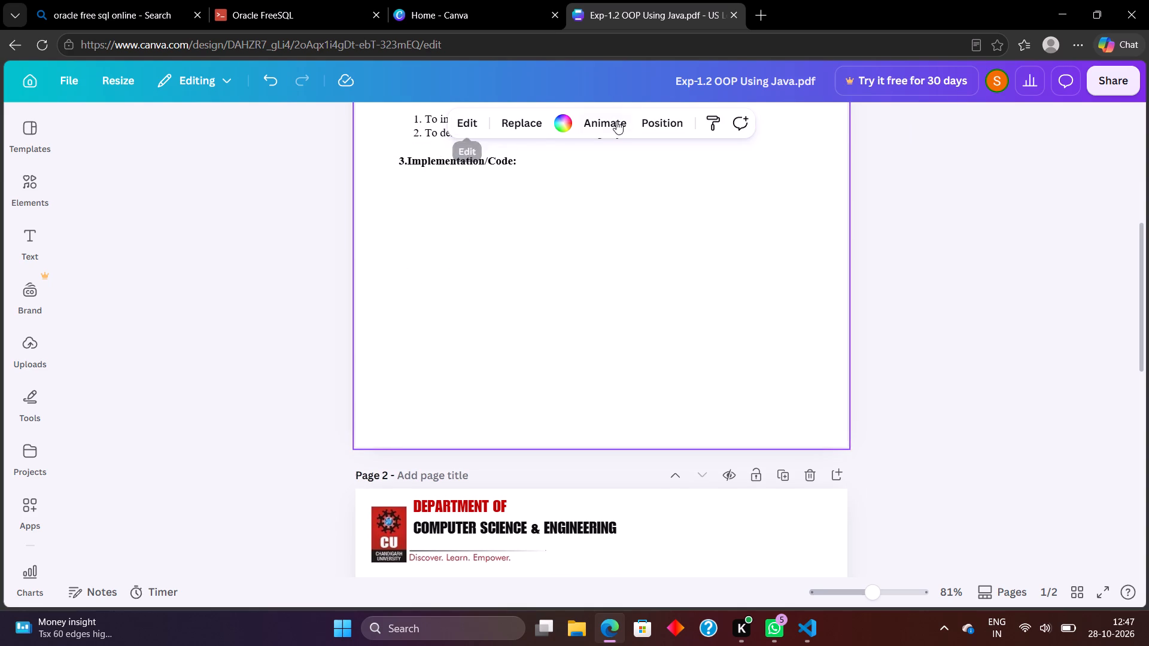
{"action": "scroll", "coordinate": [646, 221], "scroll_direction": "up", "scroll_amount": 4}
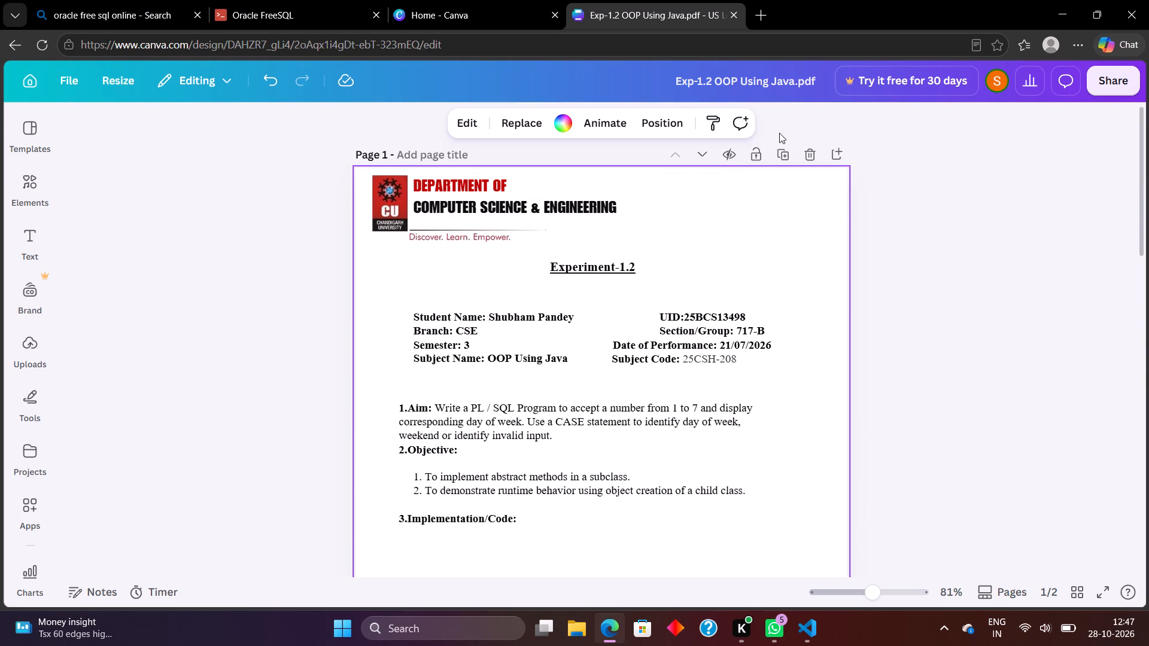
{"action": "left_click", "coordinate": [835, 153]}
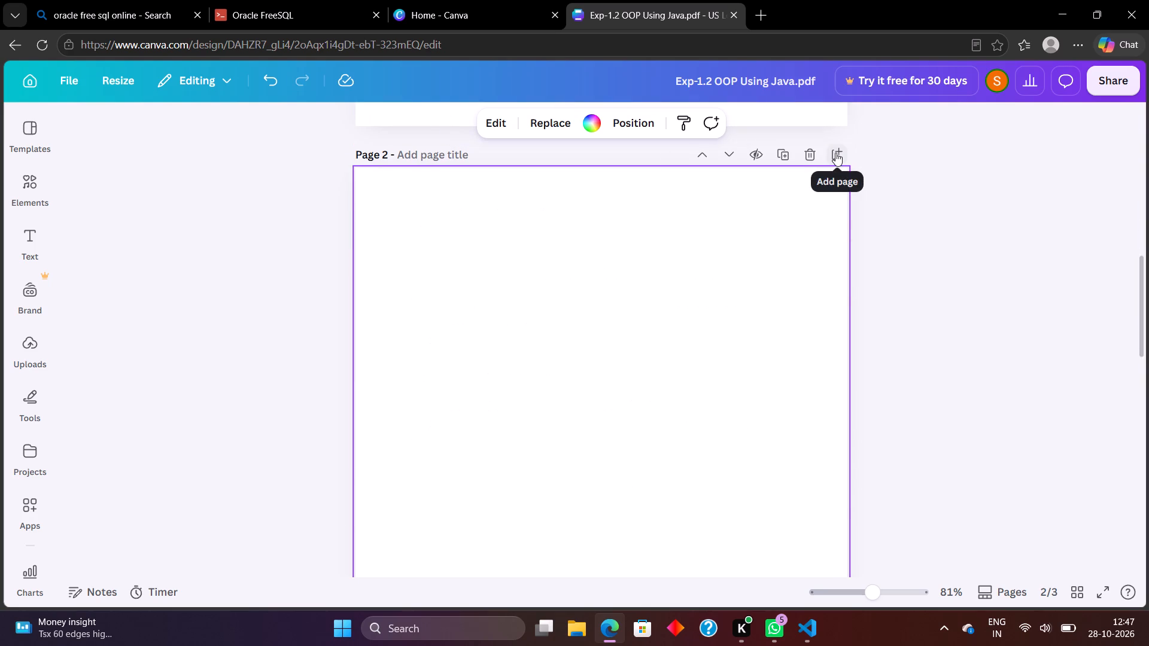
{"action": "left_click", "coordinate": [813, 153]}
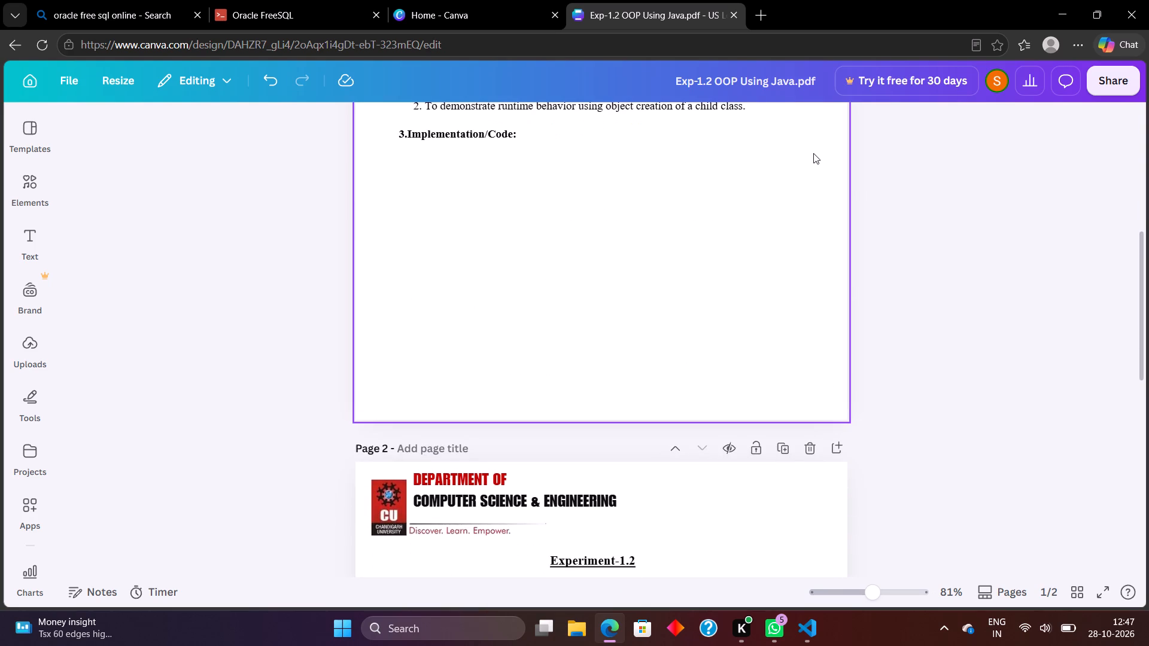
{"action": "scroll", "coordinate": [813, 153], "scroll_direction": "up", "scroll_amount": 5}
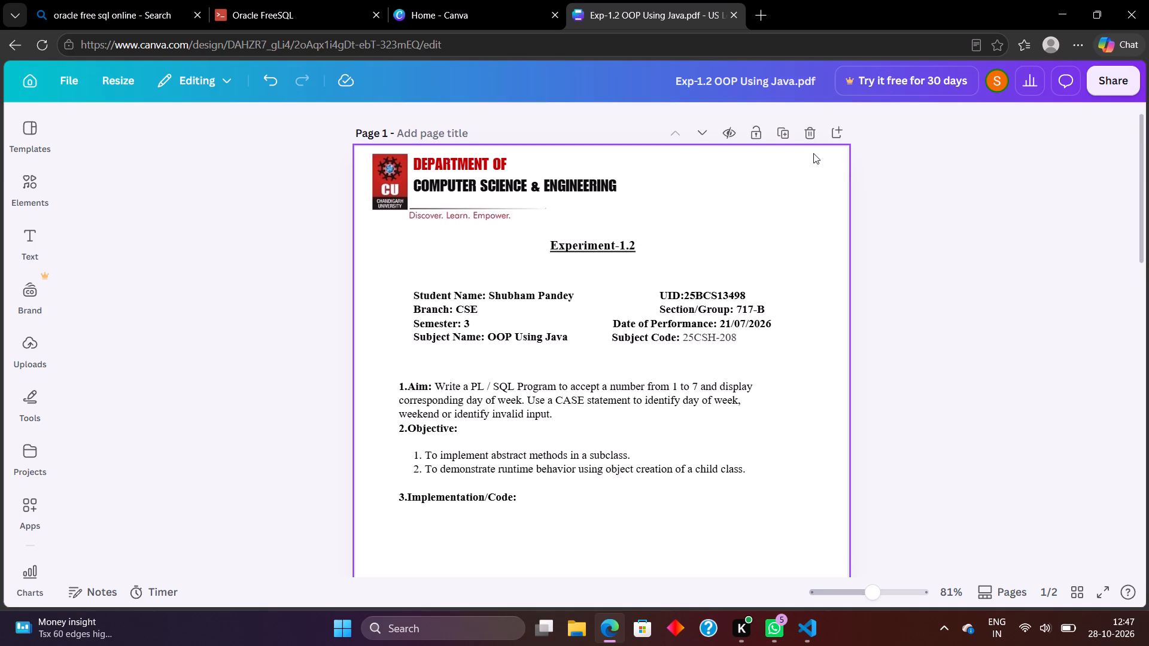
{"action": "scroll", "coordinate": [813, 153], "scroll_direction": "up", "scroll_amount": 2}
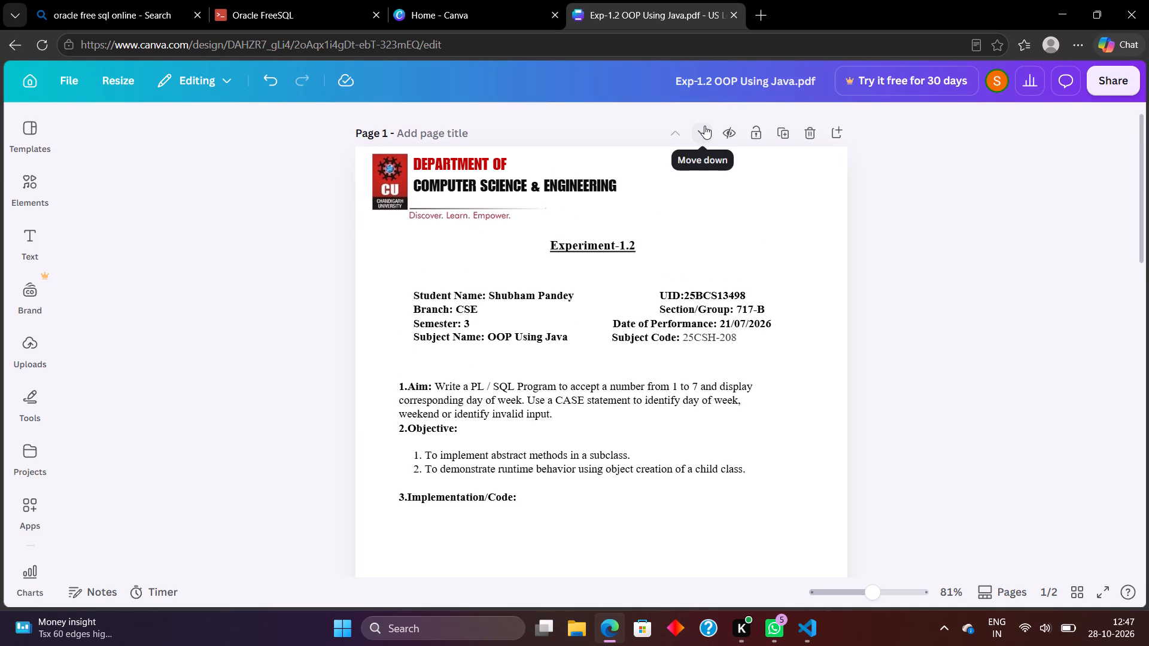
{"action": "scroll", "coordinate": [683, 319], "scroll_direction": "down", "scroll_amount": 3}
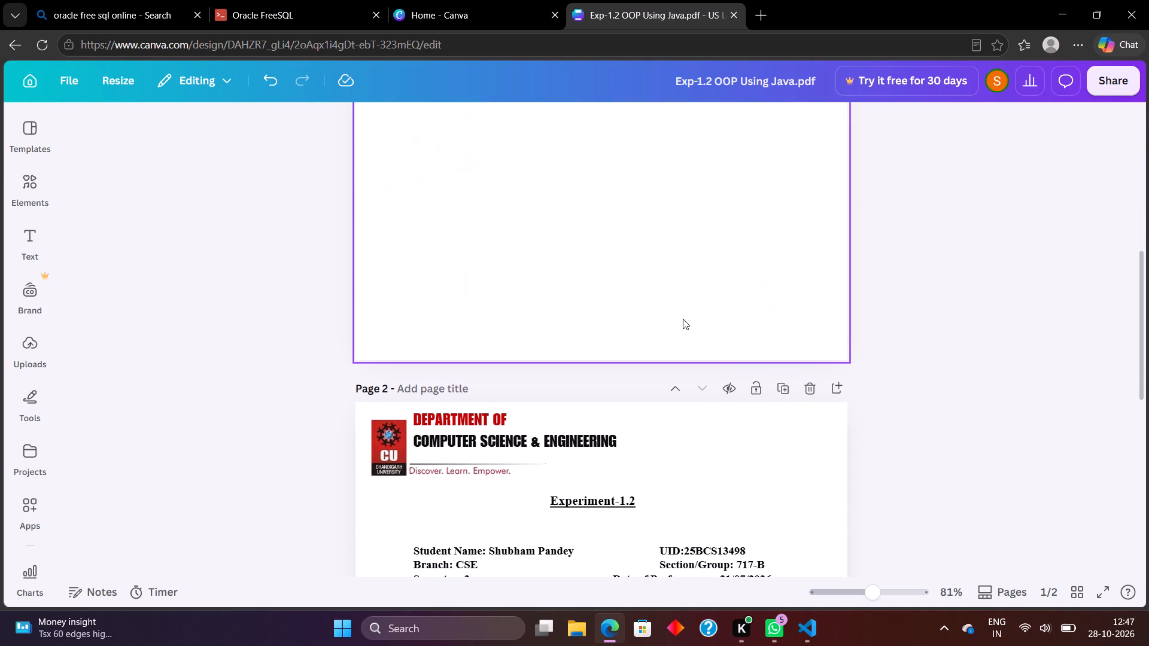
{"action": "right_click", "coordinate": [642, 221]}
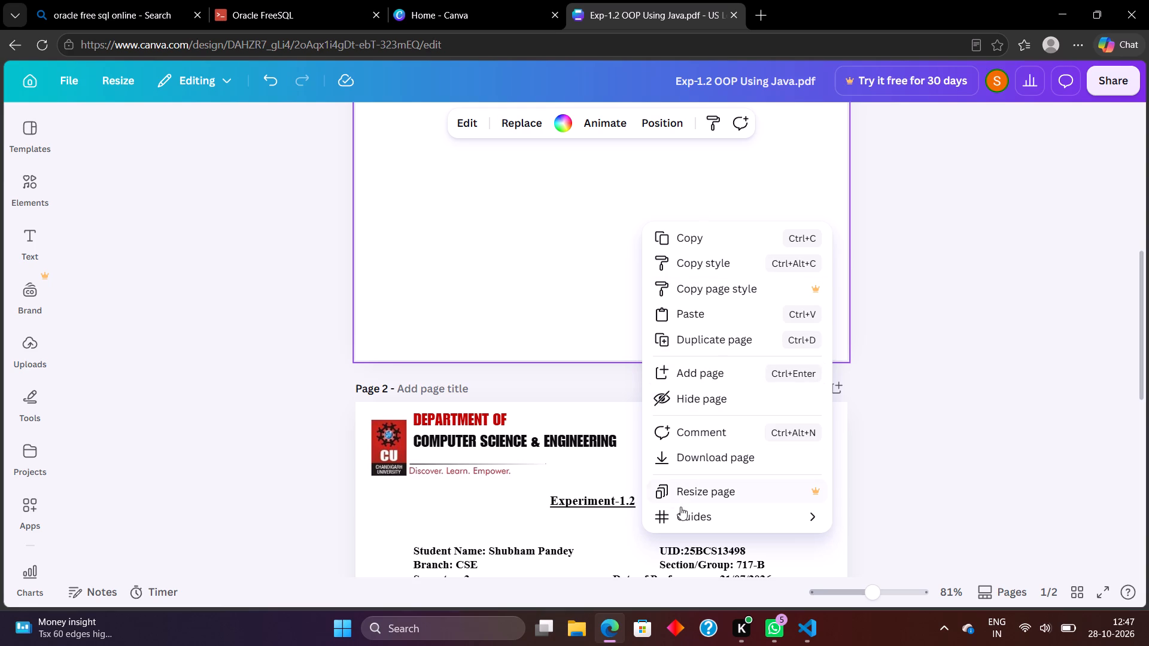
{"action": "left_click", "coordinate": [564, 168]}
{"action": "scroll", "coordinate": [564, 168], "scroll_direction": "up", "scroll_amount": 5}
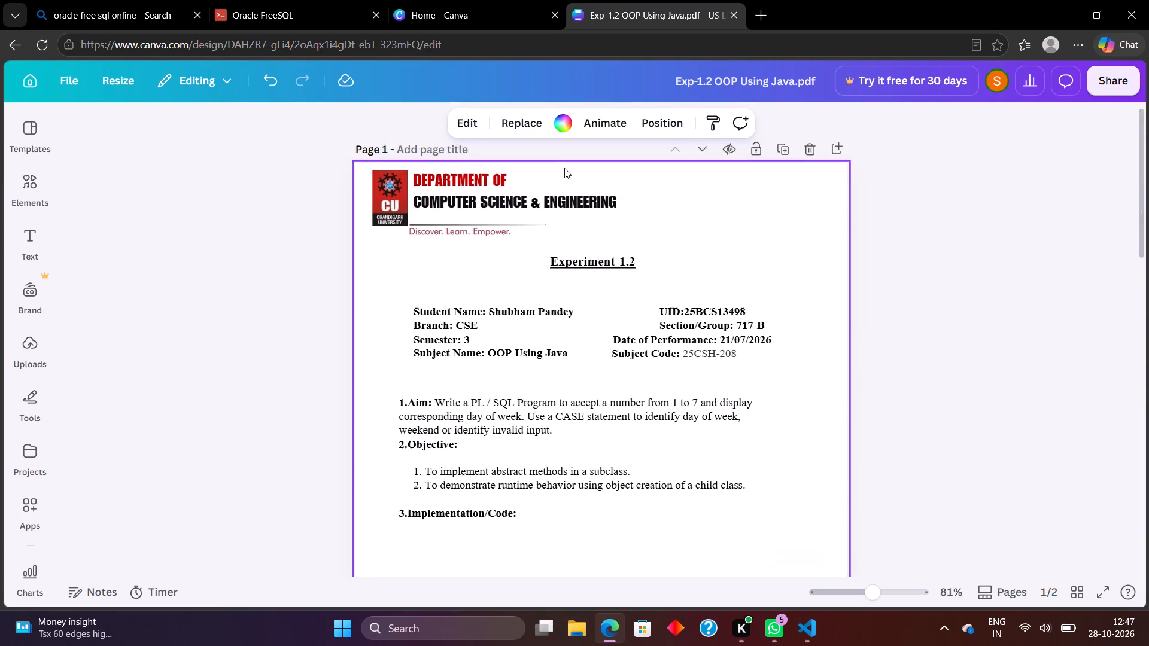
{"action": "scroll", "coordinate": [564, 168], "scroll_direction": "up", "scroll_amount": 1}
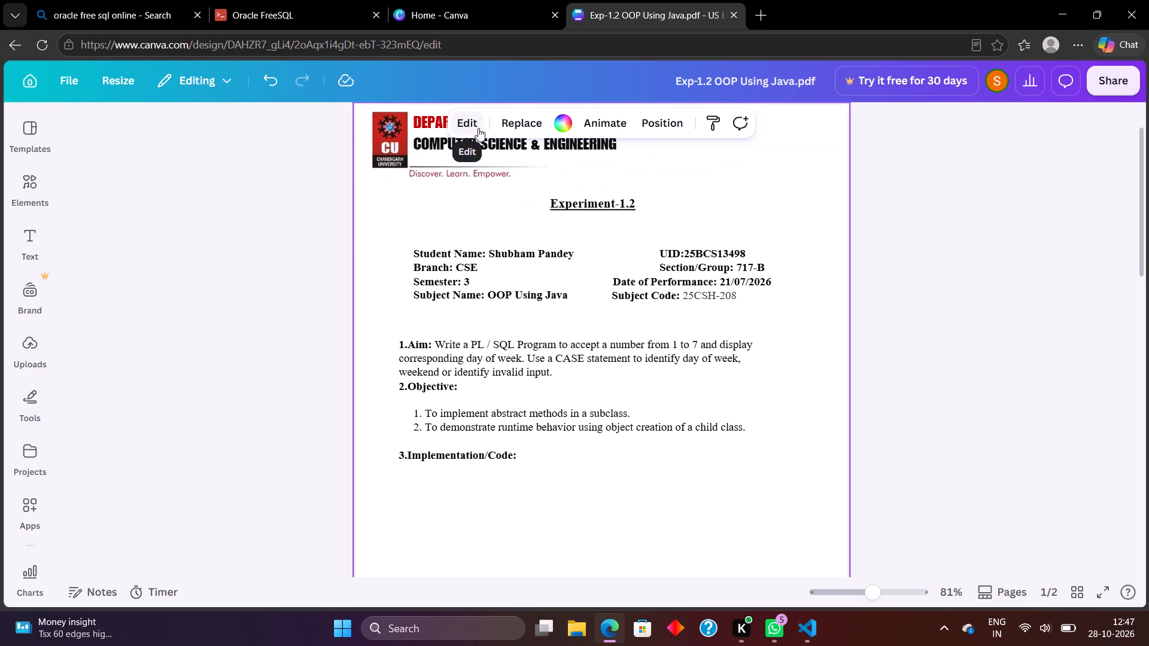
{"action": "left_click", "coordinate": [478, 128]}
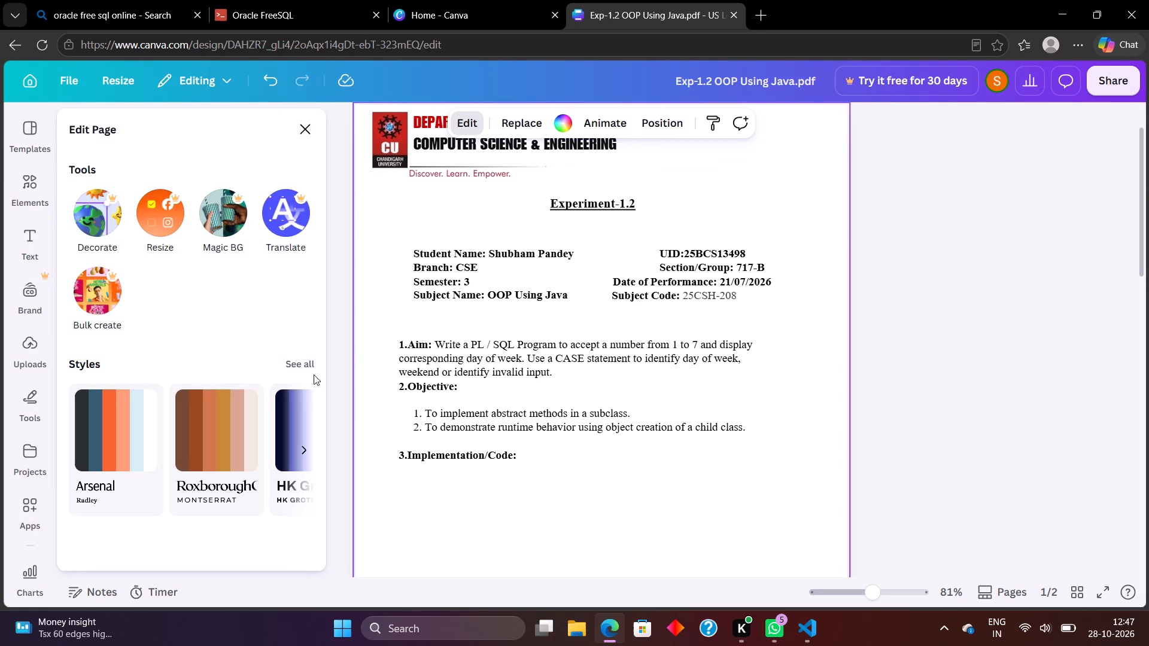
{"action": "left_click", "coordinate": [28, 348]}
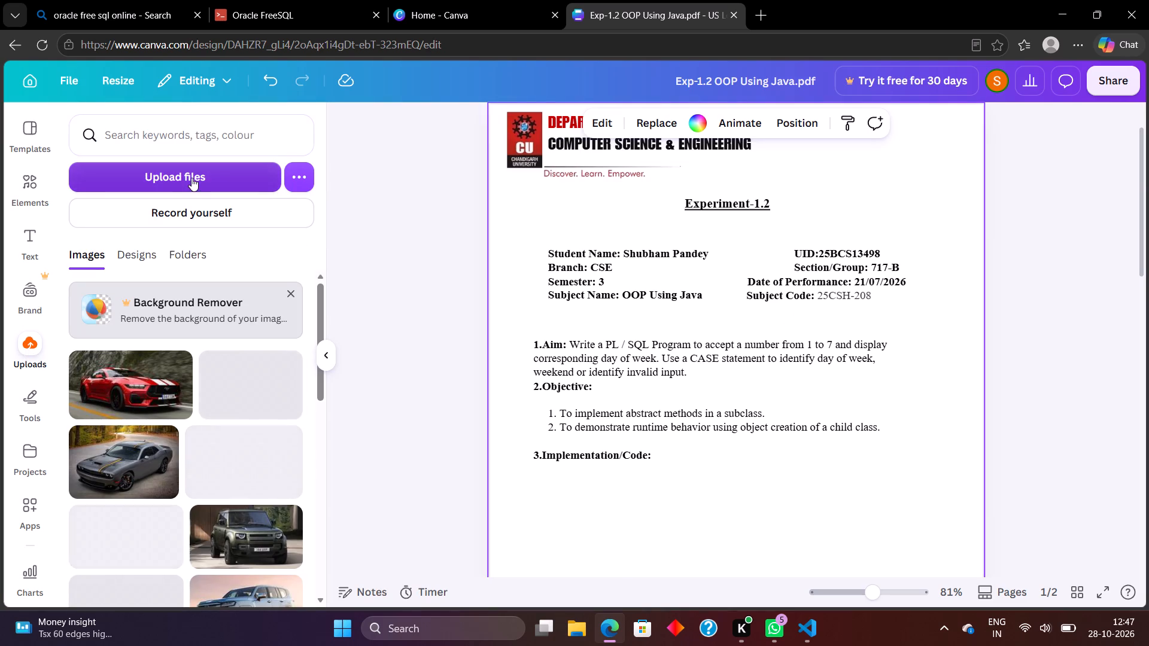
{"action": "left_click", "coordinate": [191, 178]}
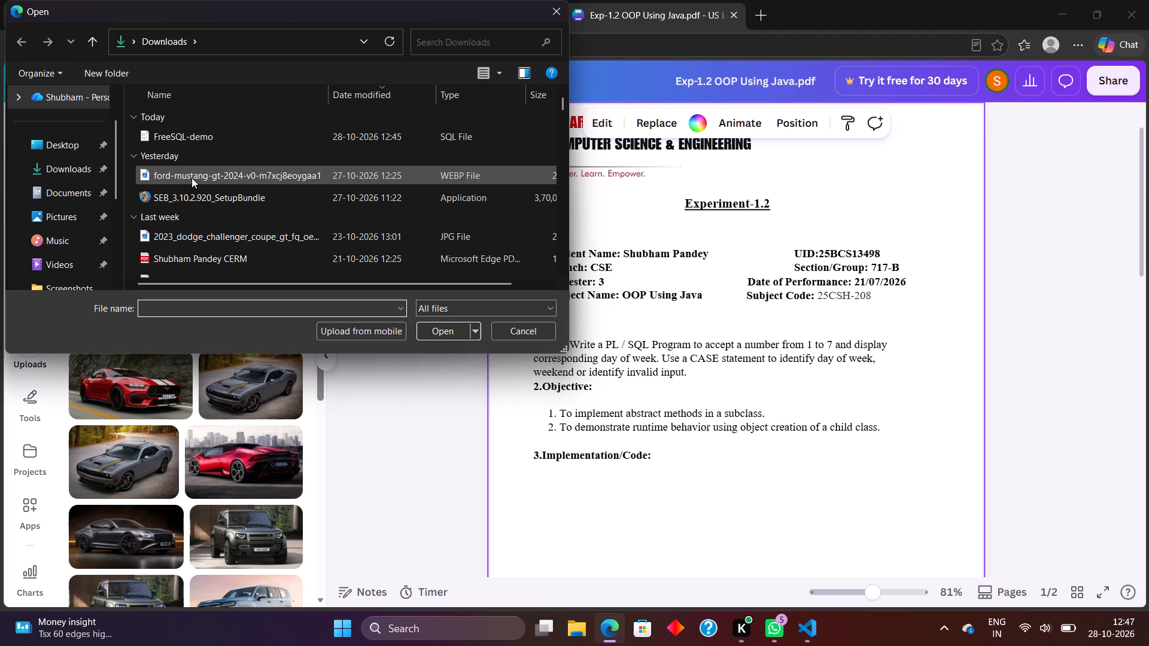
{"action": "scroll", "coordinate": [51, 133], "scroll_direction": "up", "scroll_amount": 1}
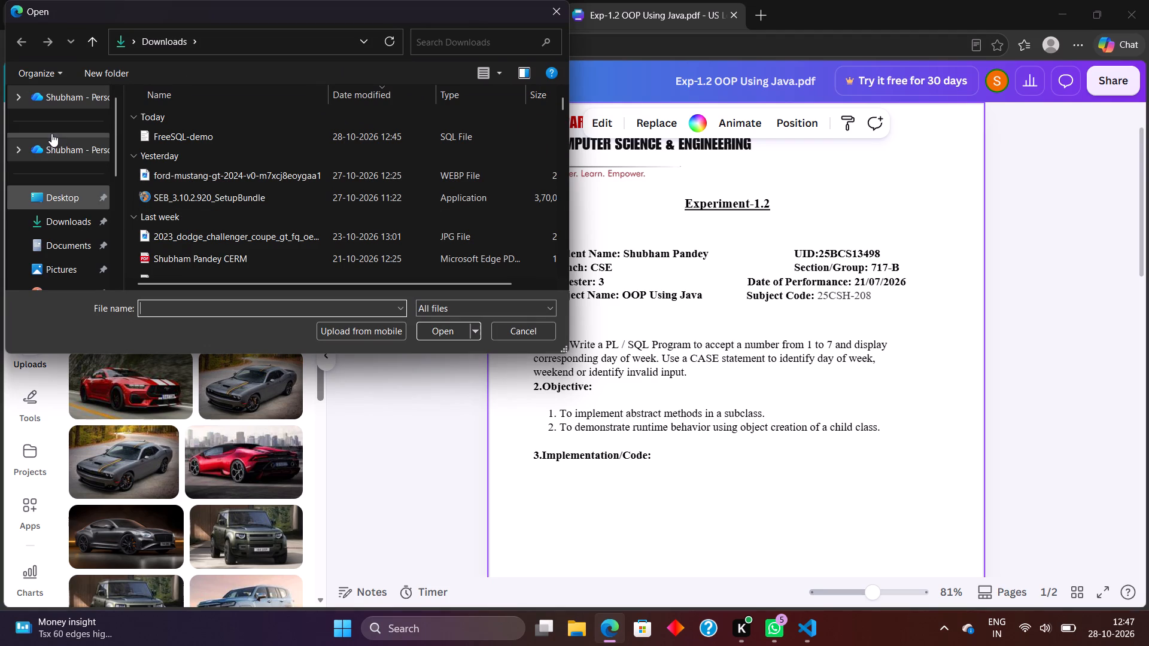
{"action": "left_click", "coordinate": [59, 107]}
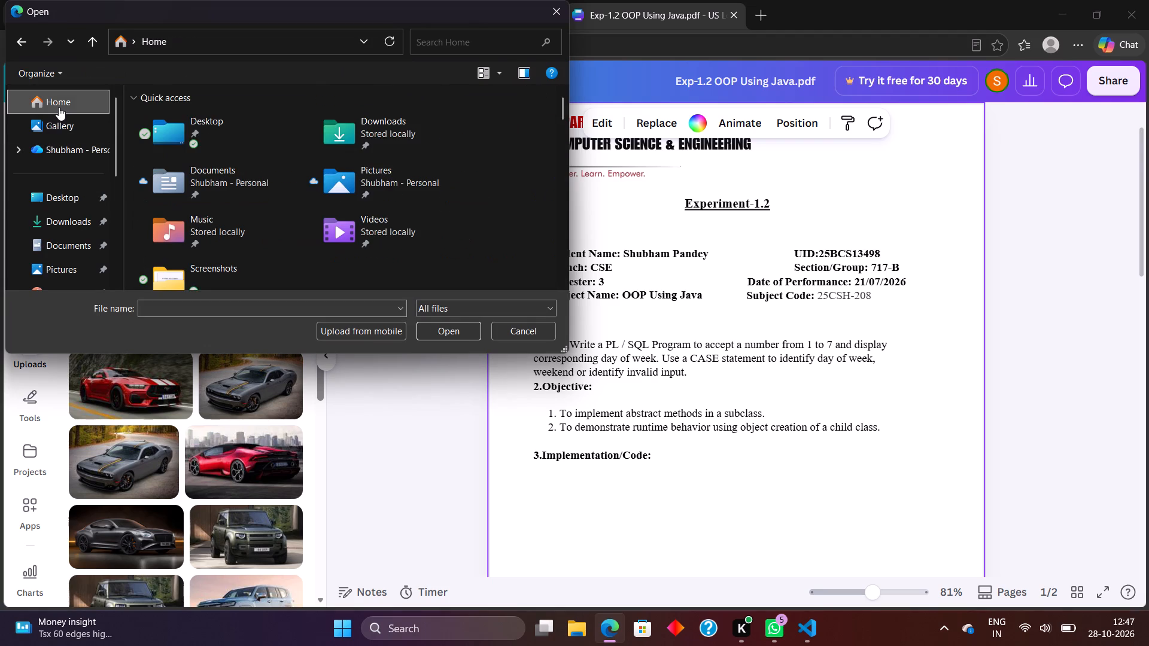
{"action": "scroll", "coordinate": [148, 199], "scroll_direction": "down", "scroll_amount": 4}
{"action": "scroll", "coordinate": [148, 199], "scroll_direction": "up", "scroll_amount": 7}
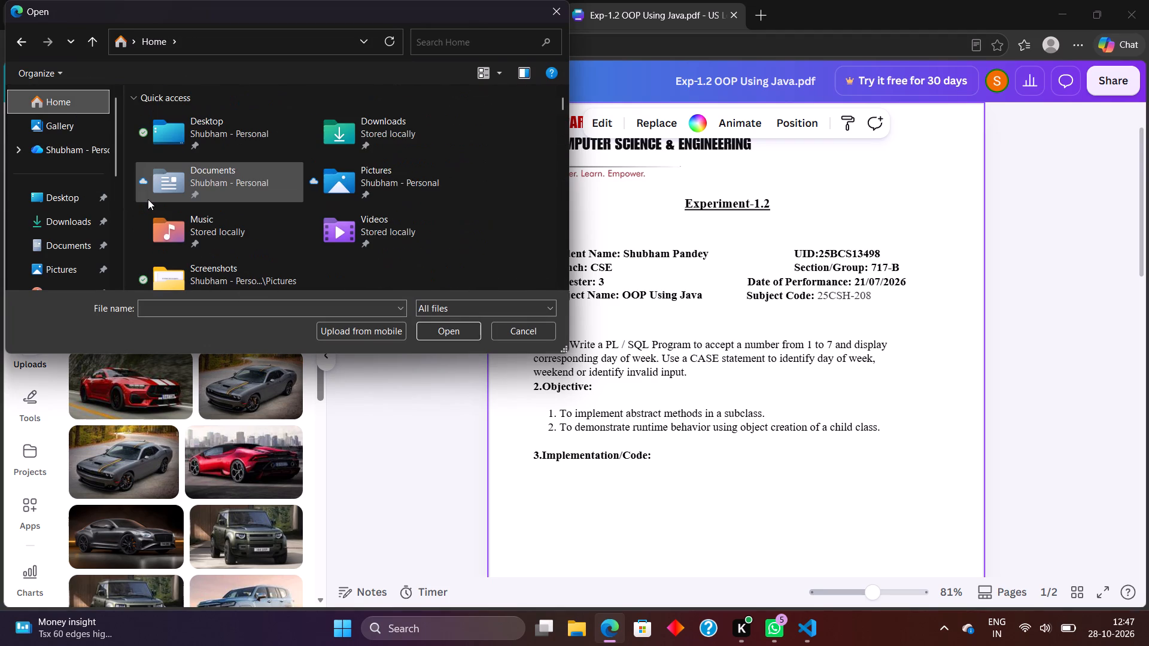
{"action": "scroll", "coordinate": [148, 199], "scroll_direction": "down", "scroll_amount": 2}
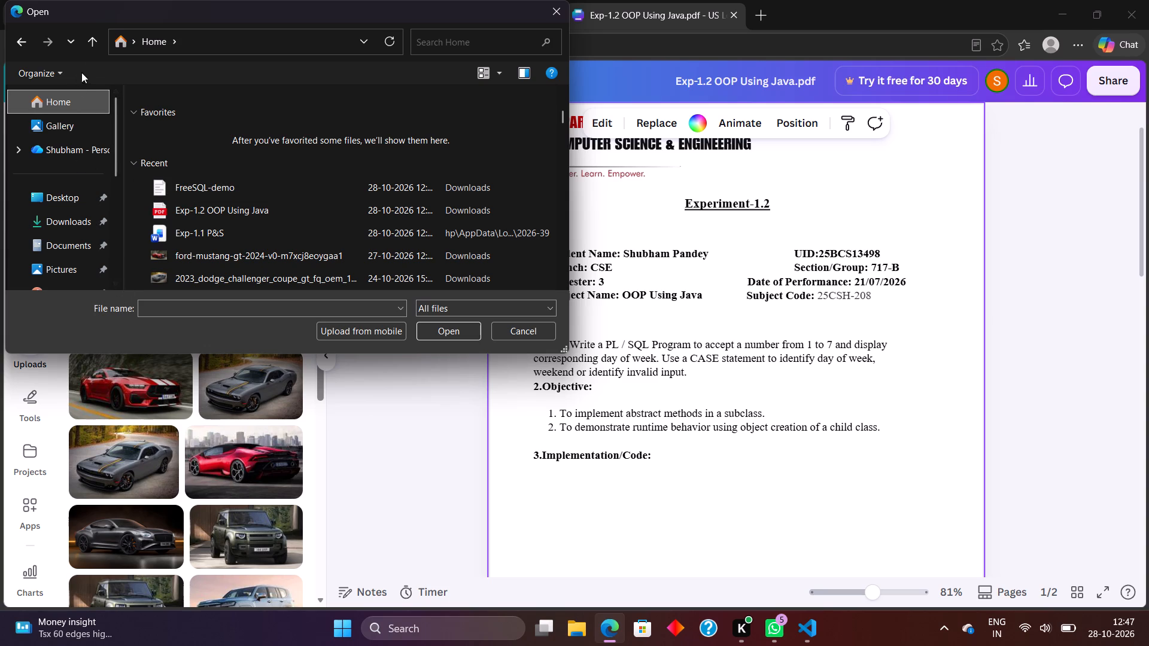
{"action": "left_click", "coordinate": [391, 40]}
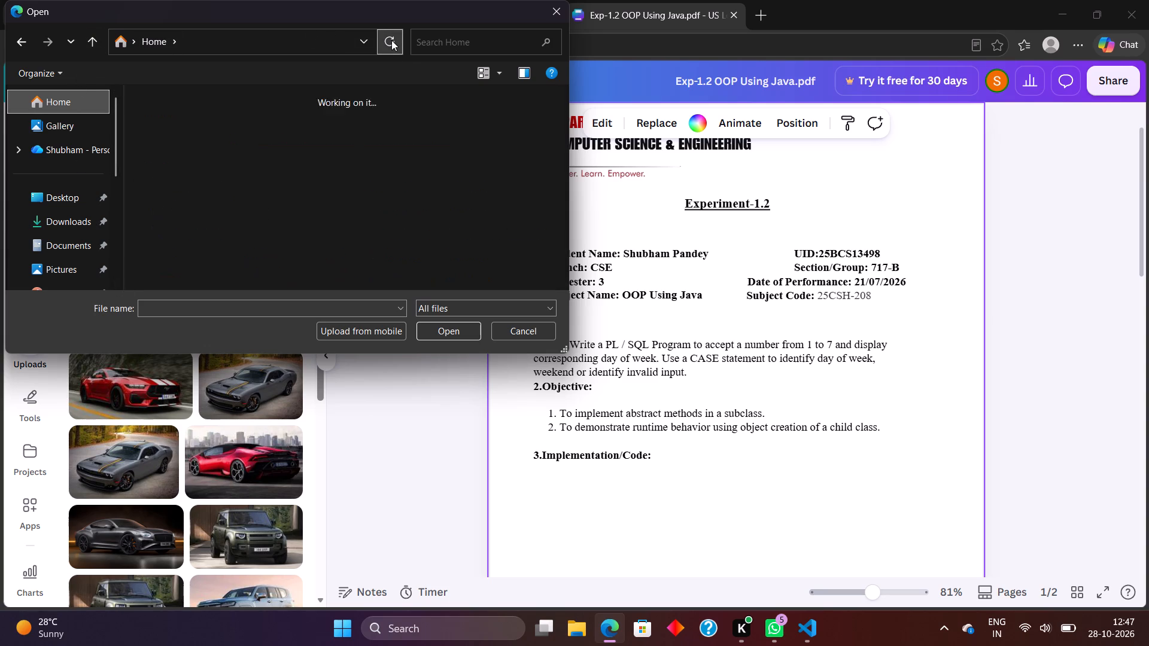
{"action": "triple_click", "coordinate": [391, 40]}
{"action": "scroll", "coordinate": [342, 178], "scroll_direction": "down", "scroll_amount": 3}
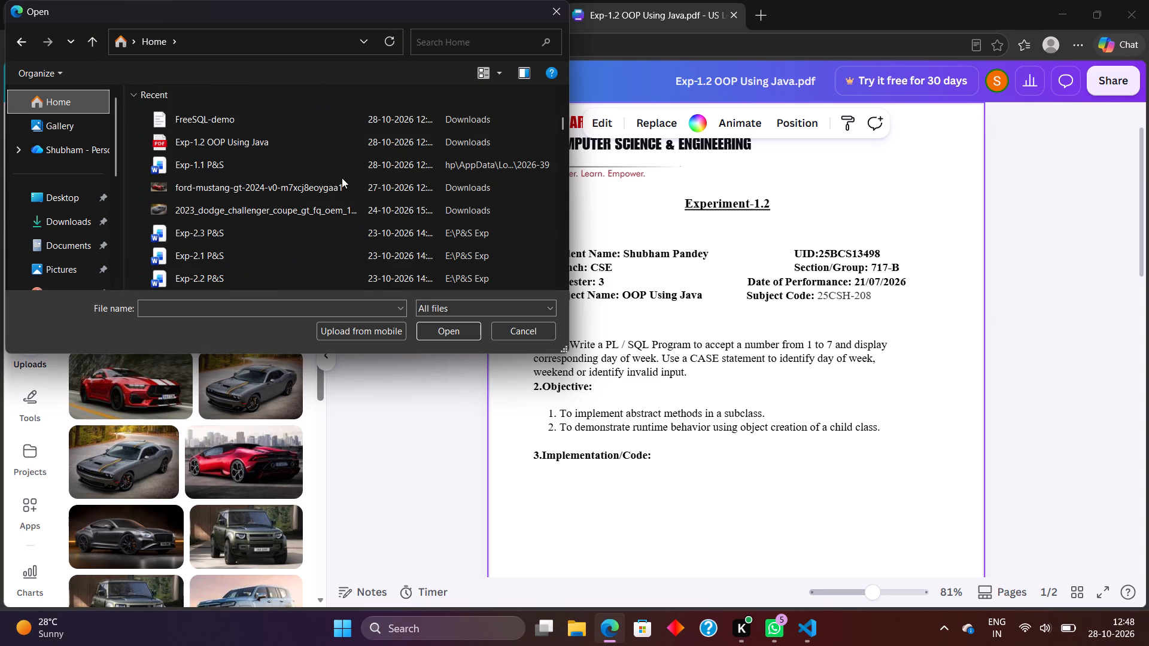
{"action": "scroll", "coordinate": [87, 234], "scroll_direction": "down", "scroll_amount": 1}
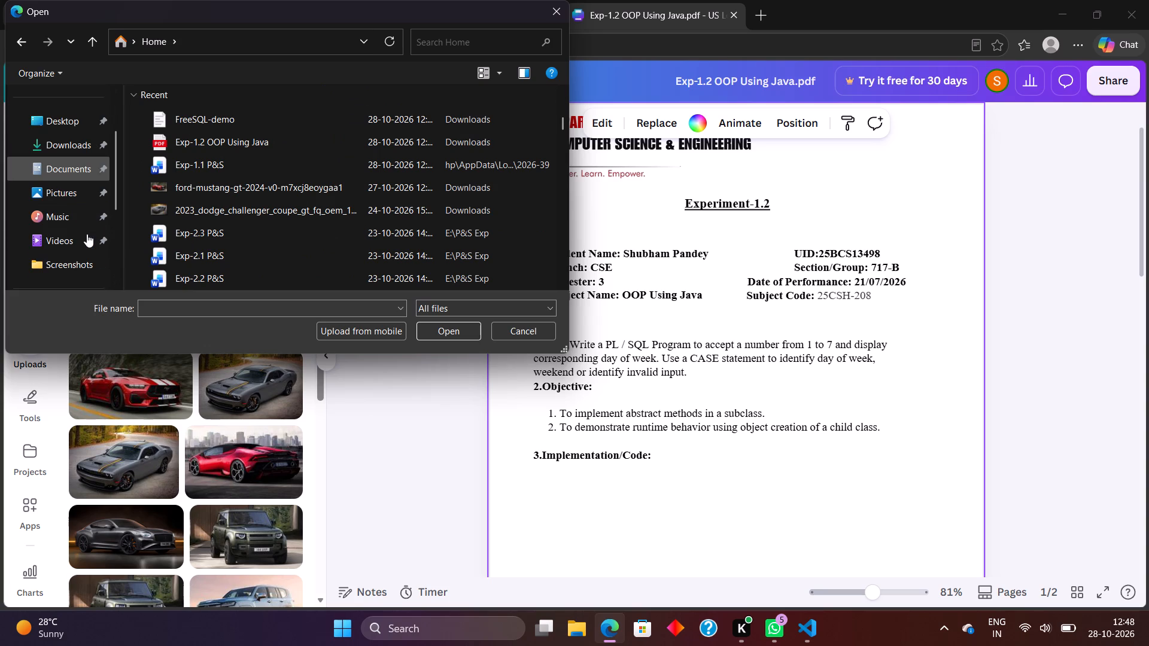
{"action": "scroll", "coordinate": [87, 234], "scroll_direction": "down", "scroll_amount": 1}
{"action": "left_click", "coordinate": [74, 260]}
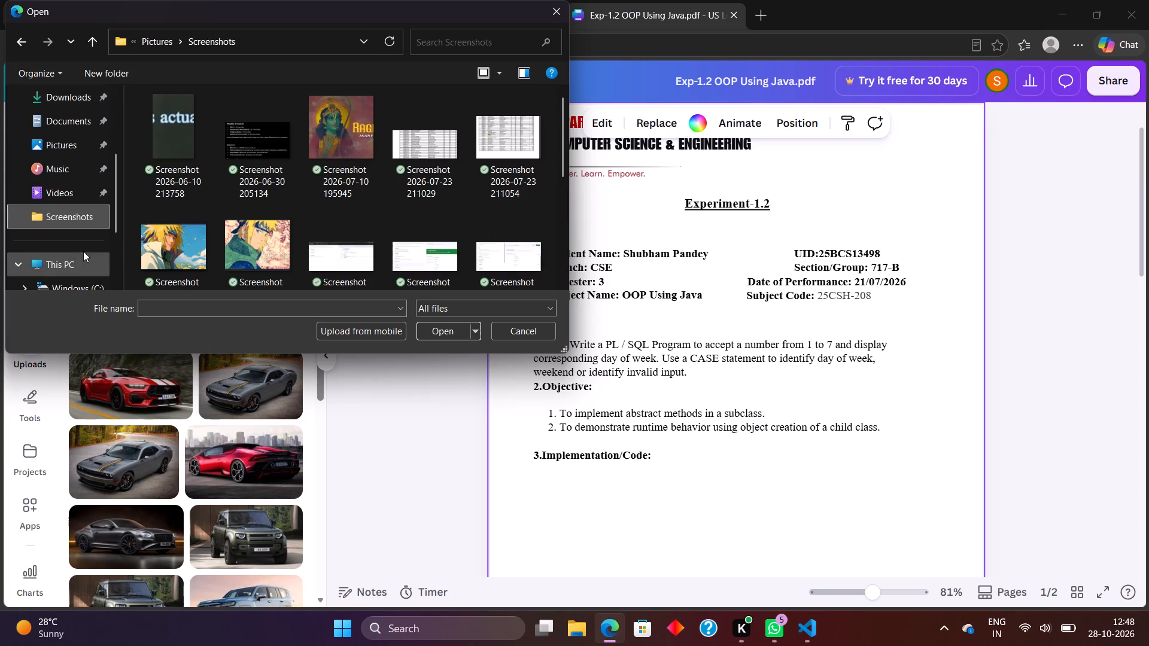
{"action": "scroll", "coordinate": [242, 233], "scroll_direction": "down", "scroll_amount": 2}
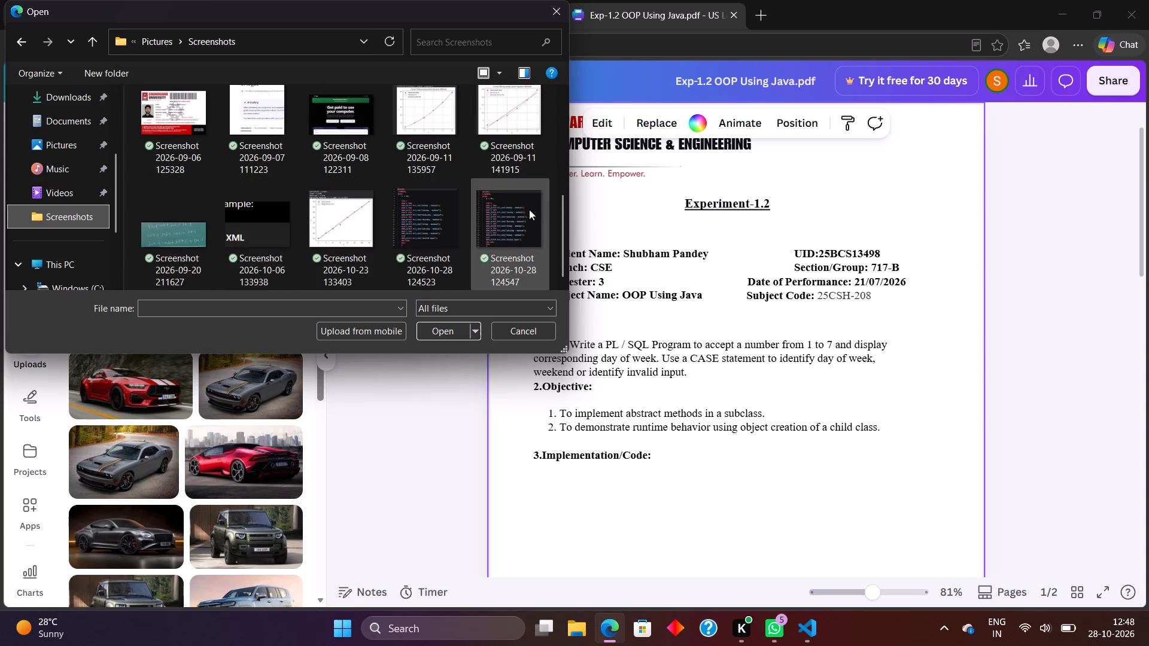
{"action": "left_click", "coordinate": [509, 221]}
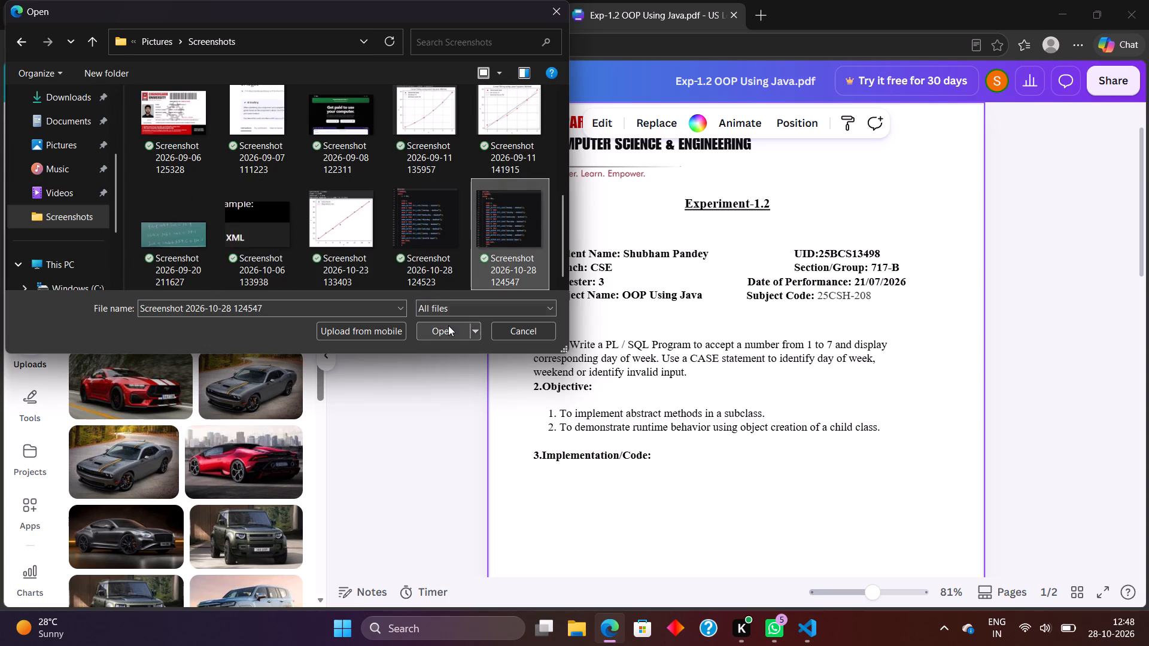
{"action": "left_click", "coordinate": [448, 325]}
Place the uploaded PL/SQL code screenshot on page 1 directly beneath the "3.Implementation/Code:" heading, slightly indented from its left edge.
{"action": "scroll", "coordinate": [653, 355], "scroll_direction": "down", "scroll_amount": 1}
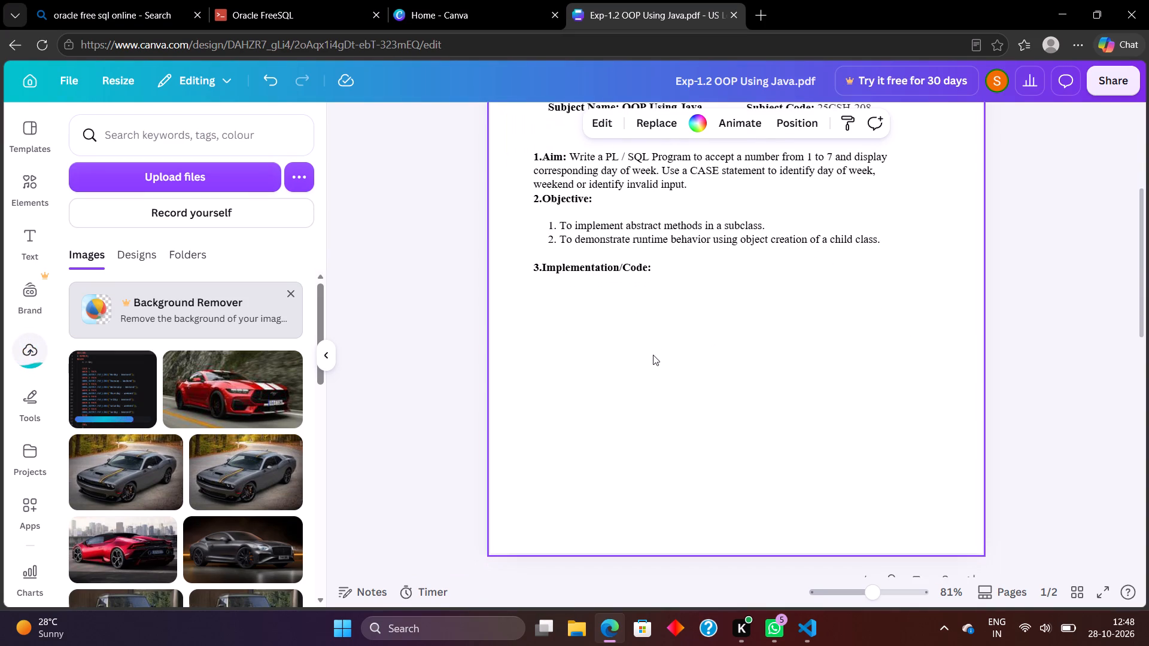
{"action": "scroll", "coordinate": [653, 355], "scroll_direction": "down", "scroll_amount": 2}
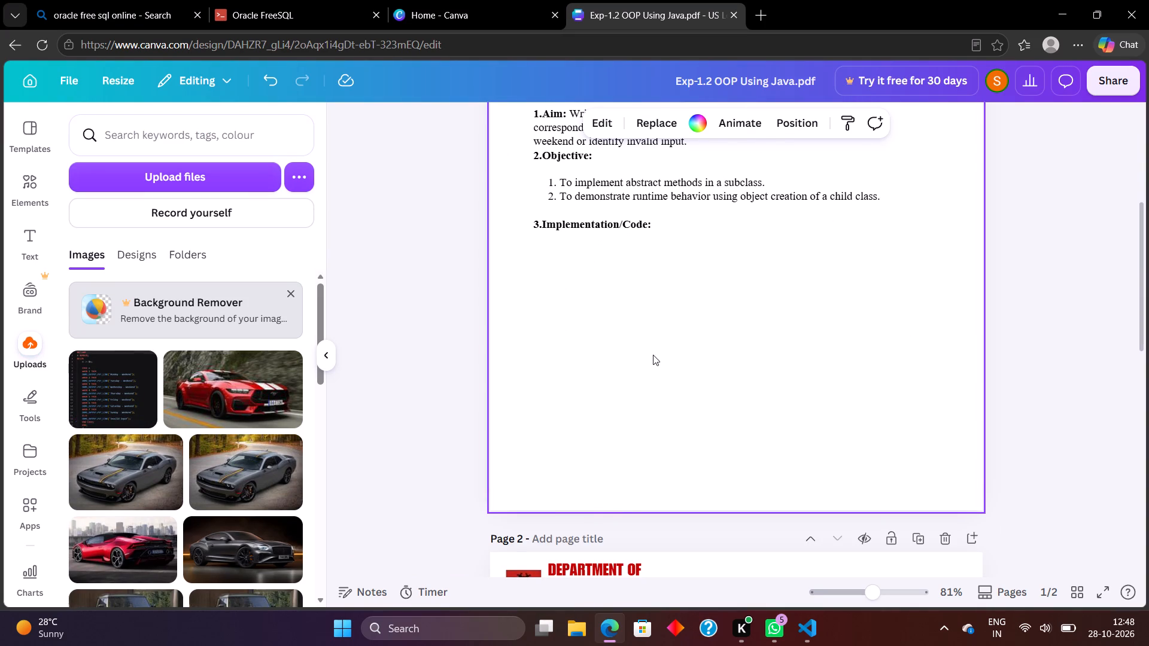
{"action": "left_click", "coordinate": [653, 355]}
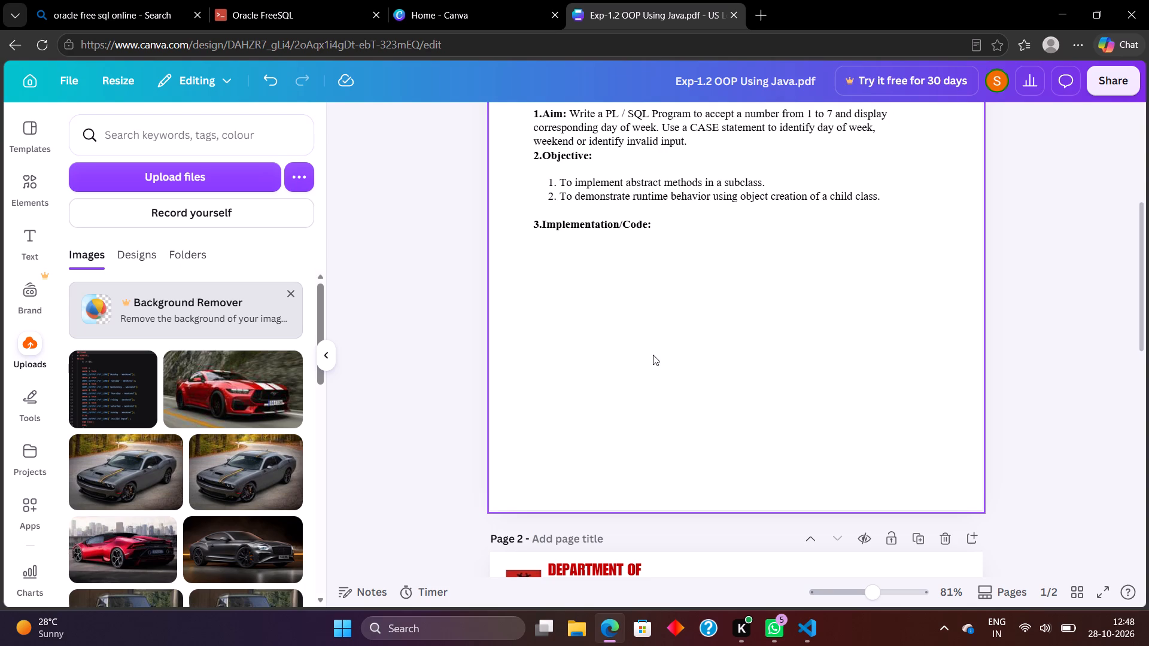
{"action": "left_click_drag", "start_coordinate": [131, 402], "coordinate": [212, 403]}
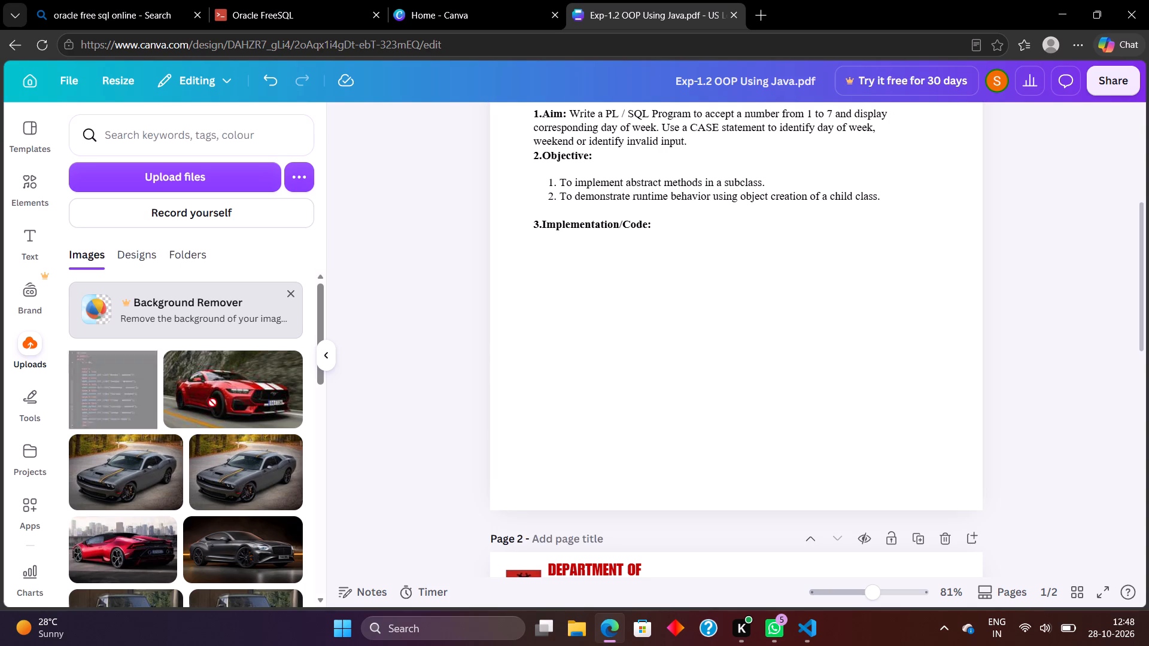
{"action": "left_click_drag", "start_coordinate": [212, 403], "coordinate": [559, 359]}
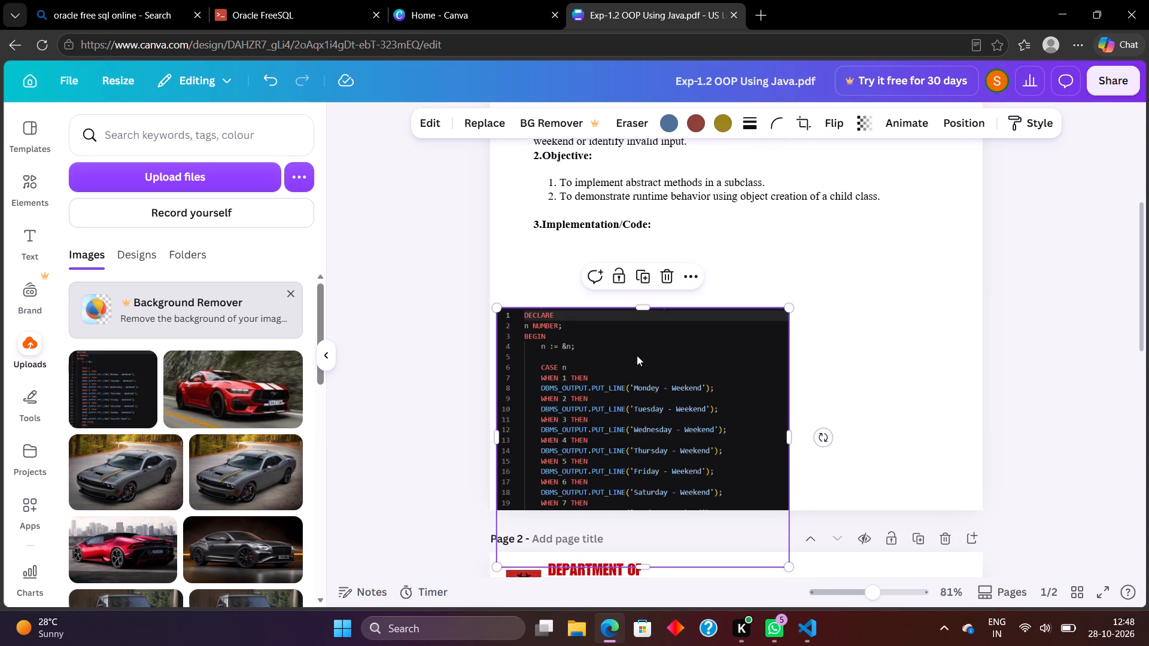
{"action": "scroll", "coordinate": [637, 354], "scroll_direction": "down", "scroll_amount": 1}
{"action": "left_click_drag", "start_coordinate": [637, 354], "coordinate": [648, 300]}
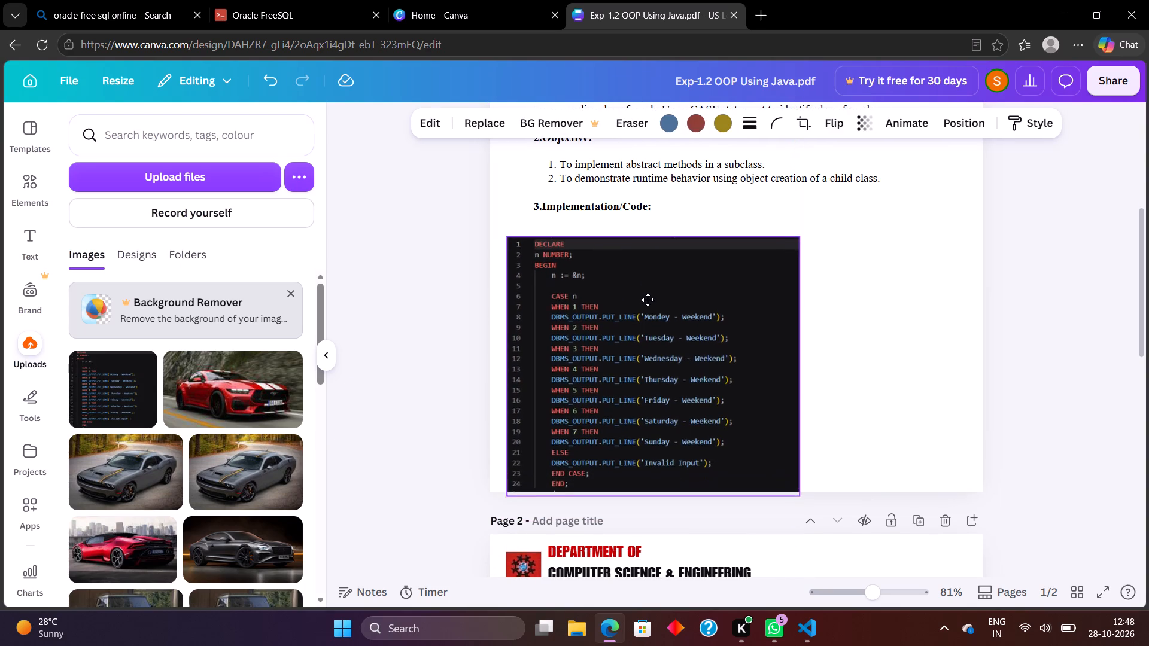
{"action": "left_click_drag", "start_coordinate": [648, 300], "coordinate": [672, 287]}
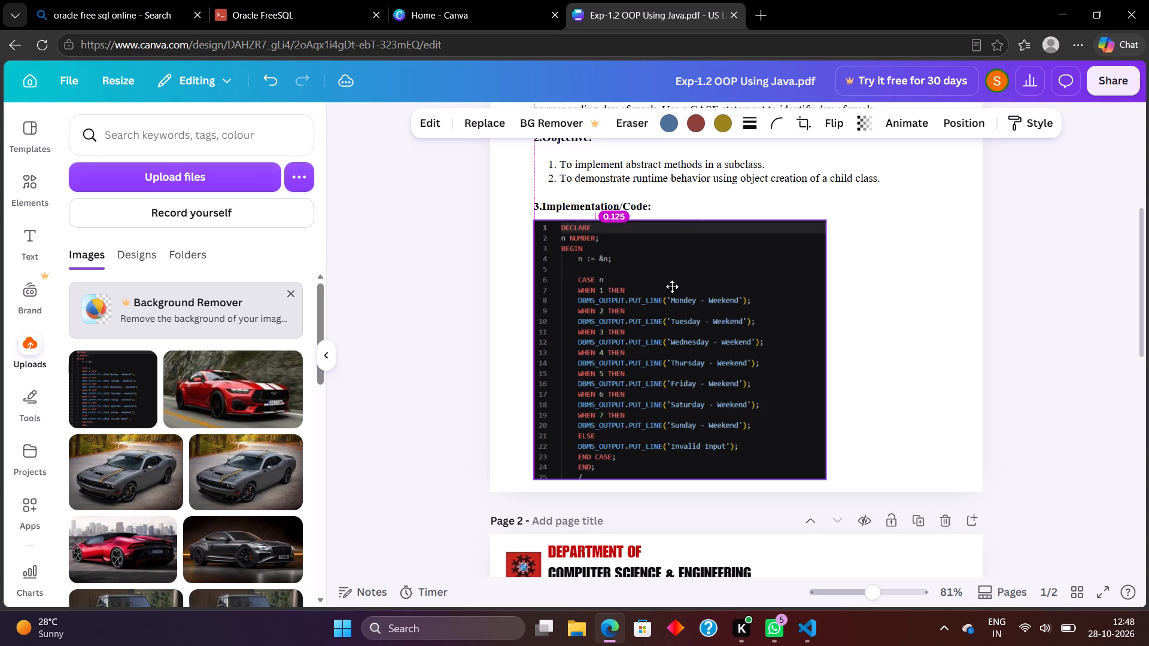
{"action": "left_click_drag", "start_coordinate": [672, 287], "coordinate": [679, 284]}
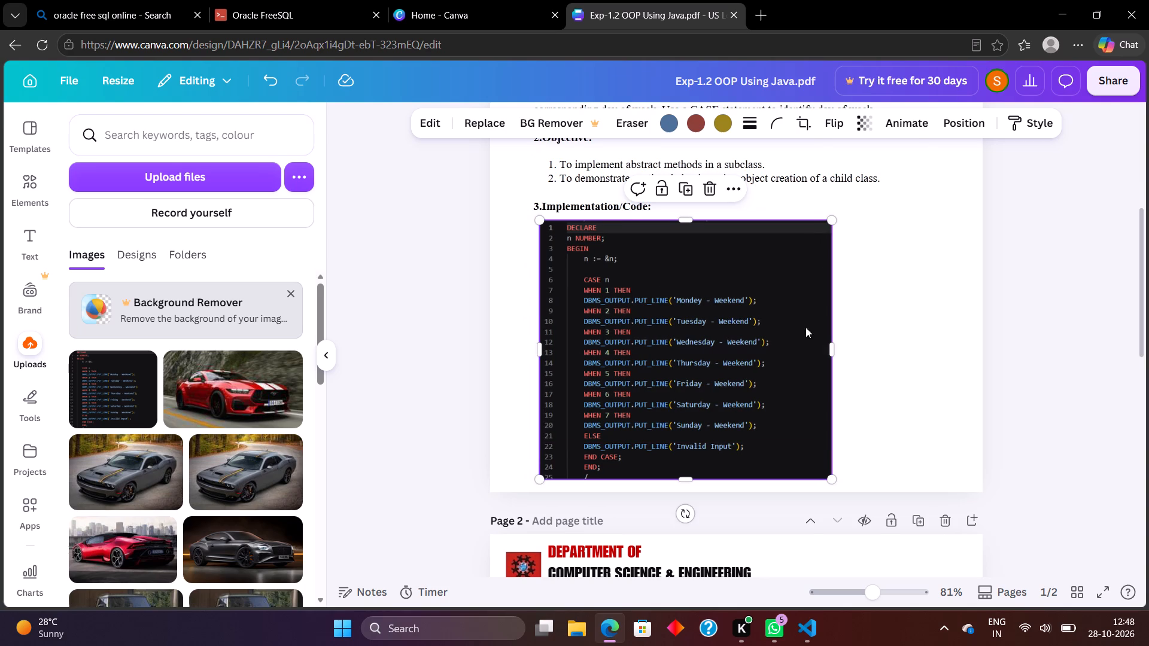
Adjust the code screenshot's side and bottom edges to a frame about 4.9 wide and 4.6 high, within page 1.
{"action": "left_click_drag", "start_coordinate": [830, 345], "coordinate": [910, 345]}
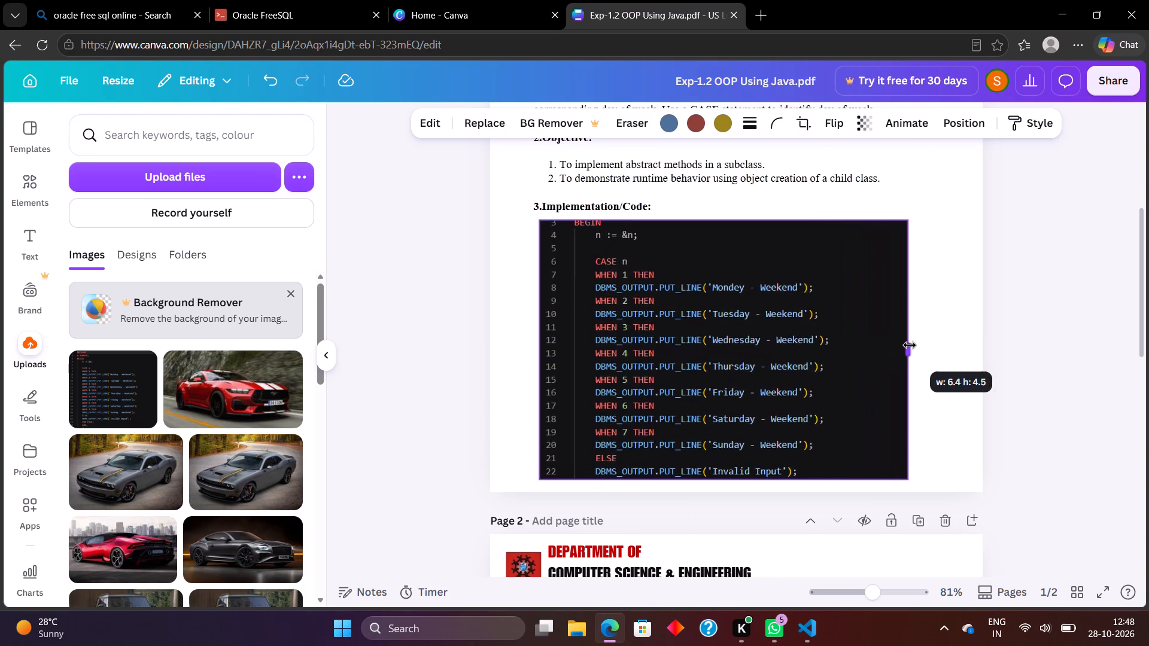
{"action": "left_click_drag", "start_coordinate": [910, 345], "coordinate": [822, 361]}
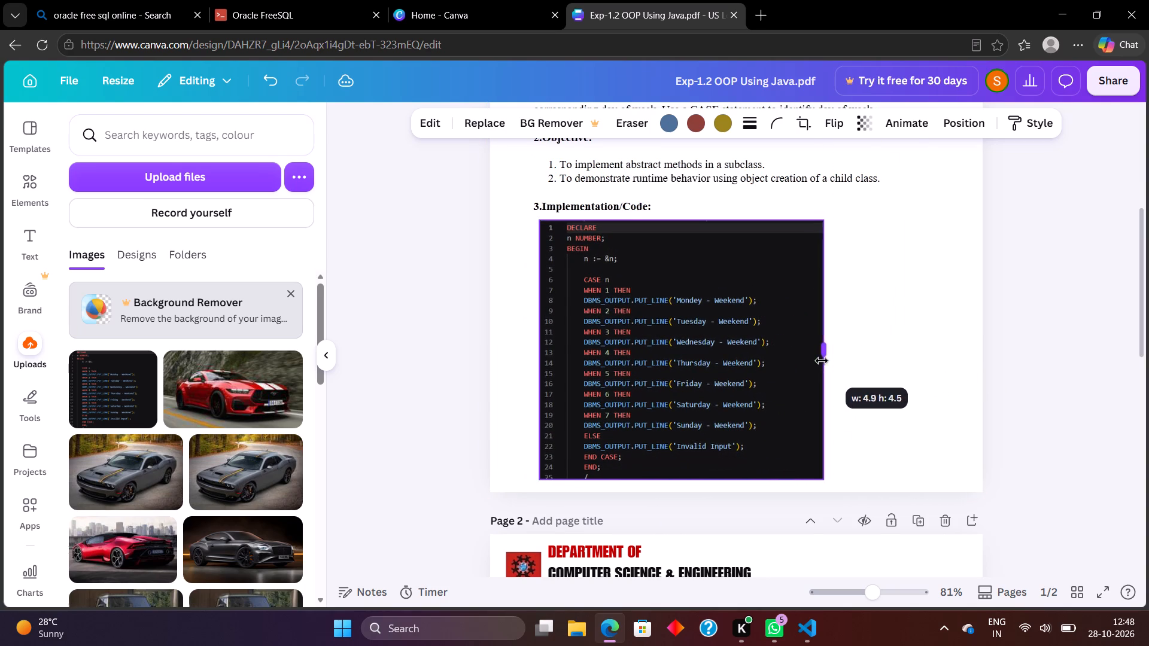
{"action": "left_click_drag", "start_coordinate": [822, 361], "coordinate": [819, 367]}
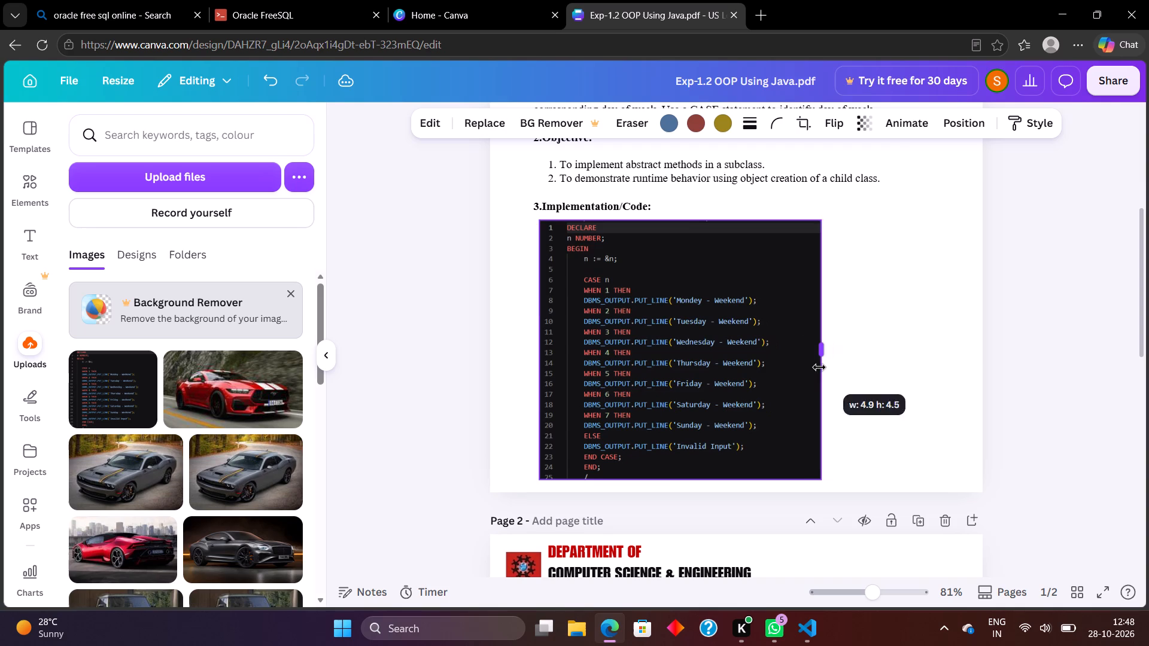
{"action": "left_click_drag", "start_coordinate": [682, 477], "coordinate": [680, 483]}
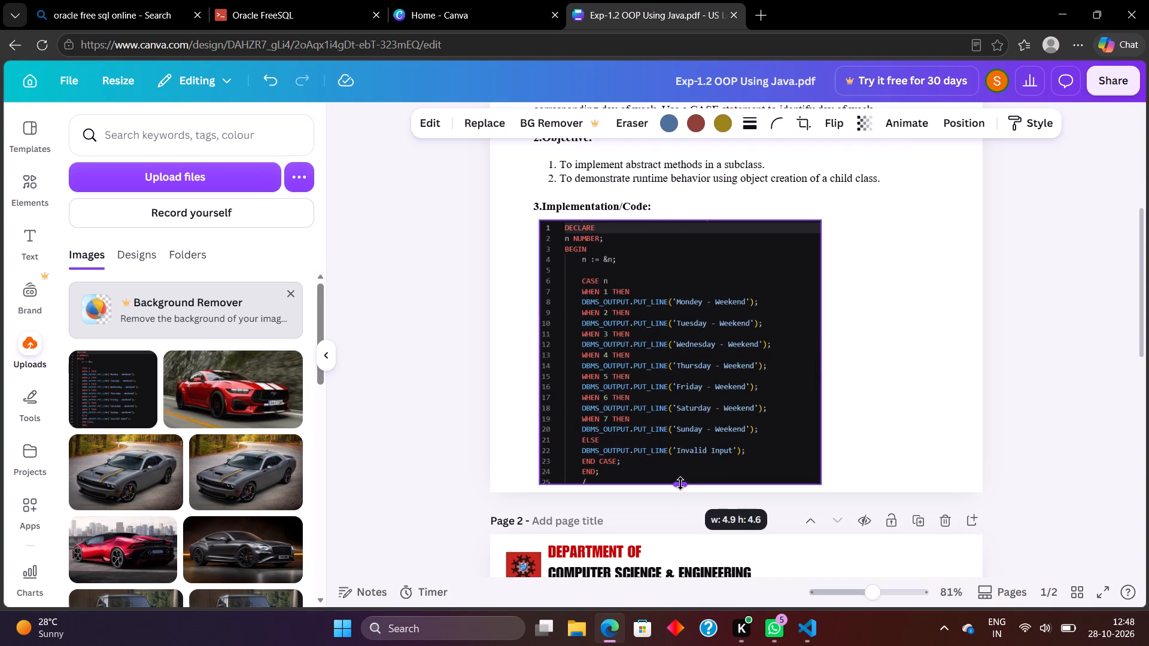
{"action": "left_click_drag", "start_coordinate": [680, 483], "coordinate": [695, 446]}
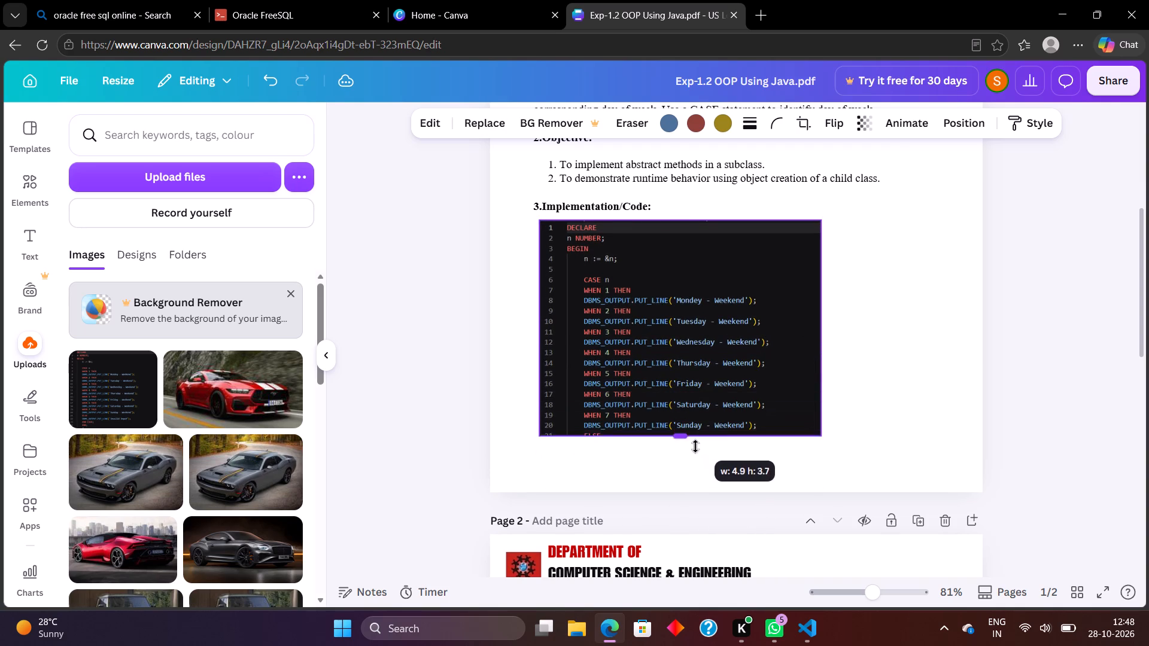
{"action": "left_click_drag", "start_coordinate": [695, 446], "coordinate": [704, 484]}
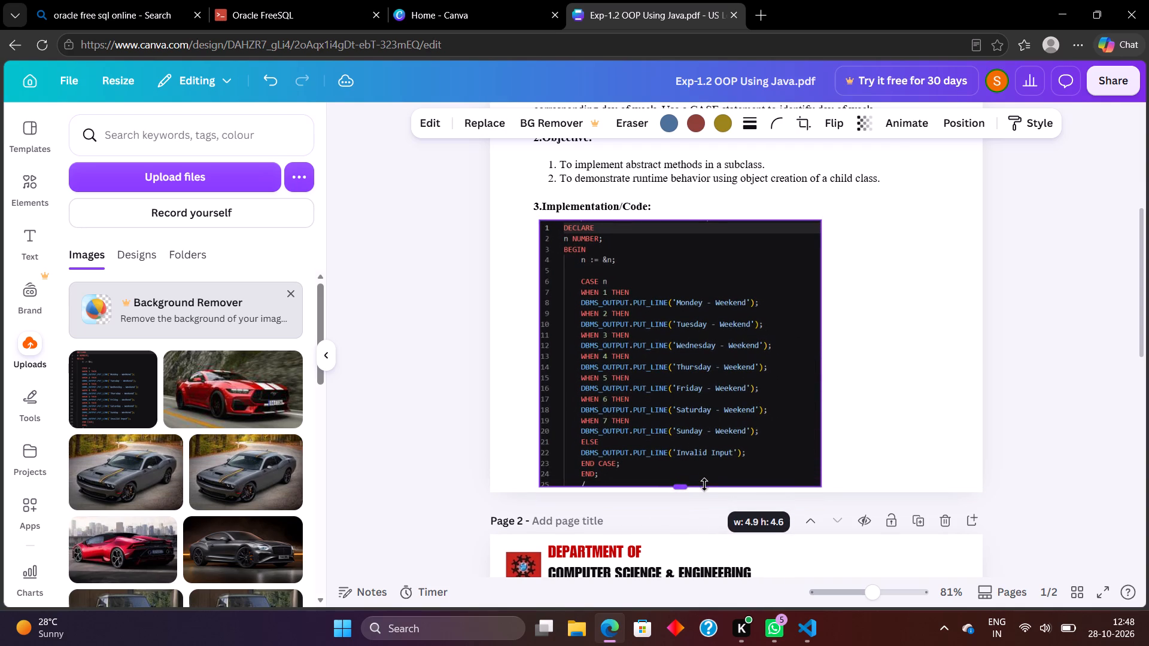
Refine the code screenshot's frame to about 4.9 wide and 4.7 high, nudged slightly up beneath the "3.Implementation/Code:" heading on page 1.
{"action": "left_click_drag", "start_coordinate": [704, 484], "coordinate": [707, 485]}
{"action": "scroll", "coordinate": [705, 432], "scroll_direction": "down", "scroll_amount": 1}
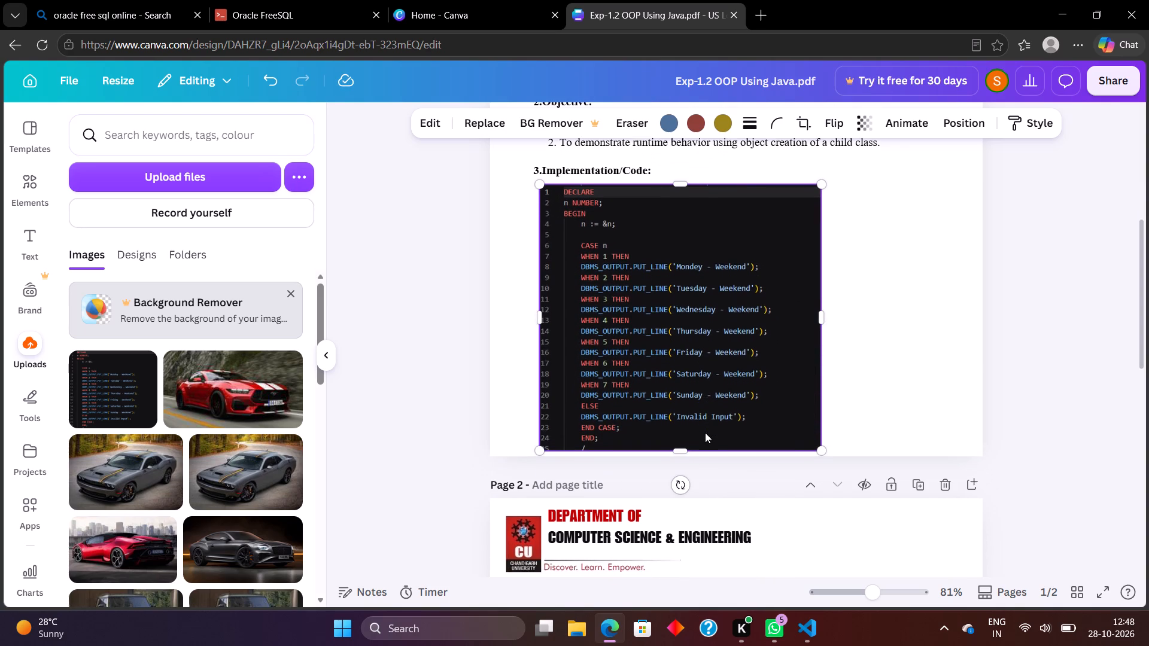
{"action": "left_click_drag", "start_coordinate": [679, 453], "coordinate": [680, 458]}
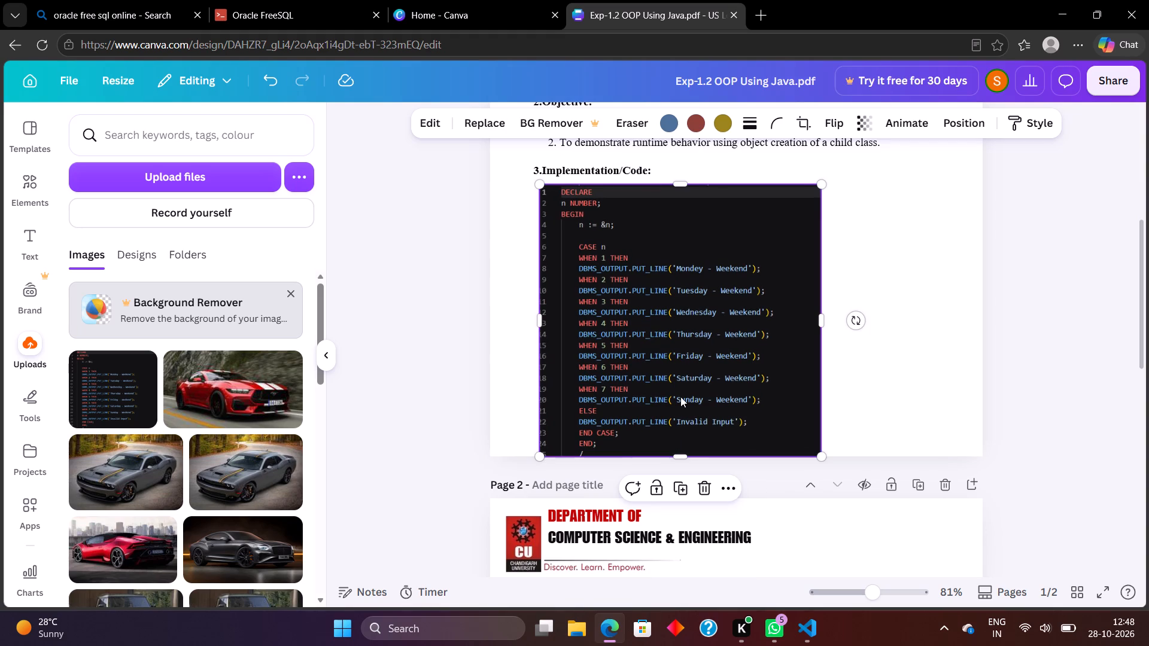
{"action": "left_click_drag", "start_coordinate": [680, 397], "coordinate": [683, 386]}
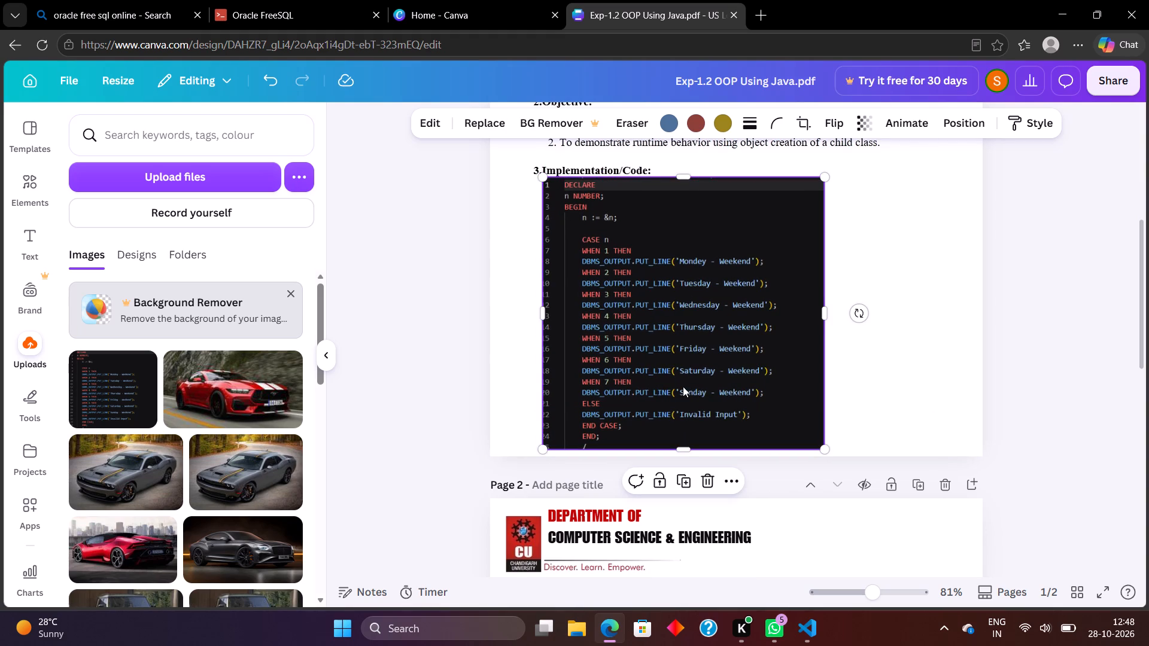
{"action": "left_click_drag", "start_coordinate": [826, 318], "coordinate": [832, 313]}
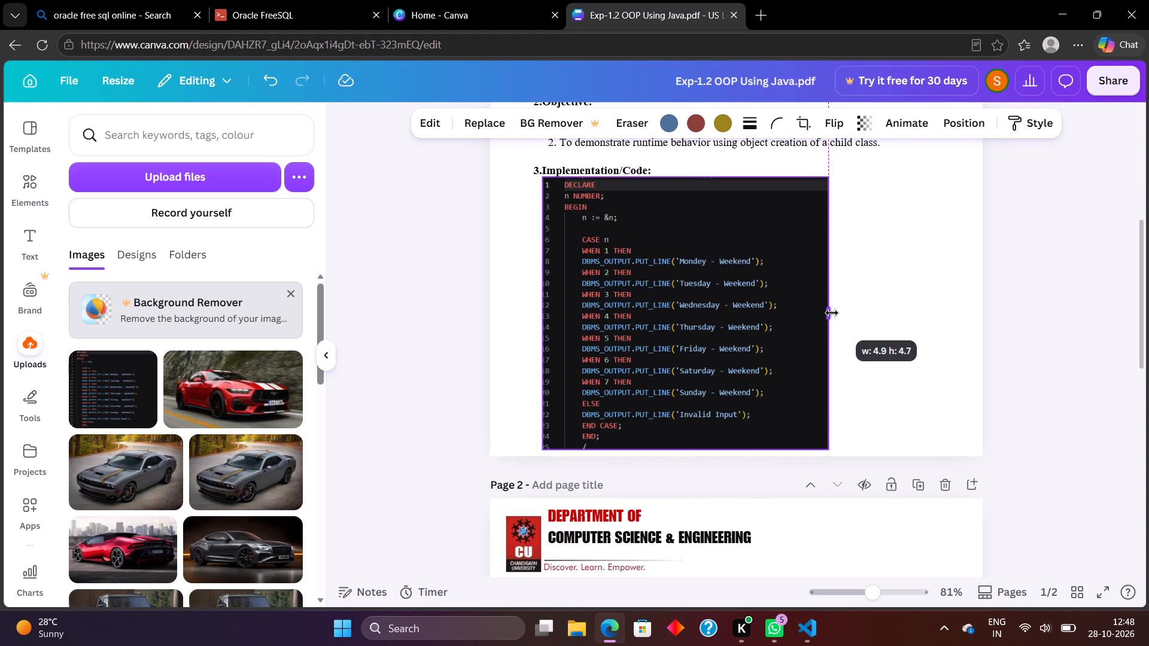
{"action": "left_click_drag", "start_coordinate": [832, 313], "coordinate": [681, 358]}
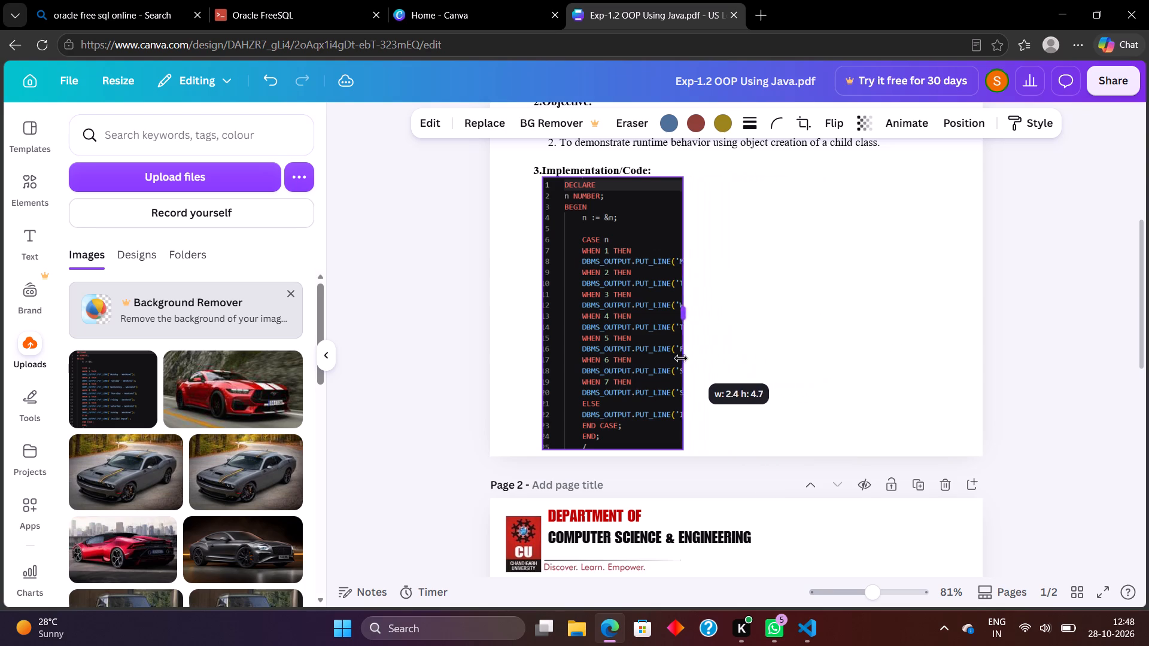
{"action": "left_click_drag", "start_coordinate": [681, 358], "coordinate": [832, 336]}
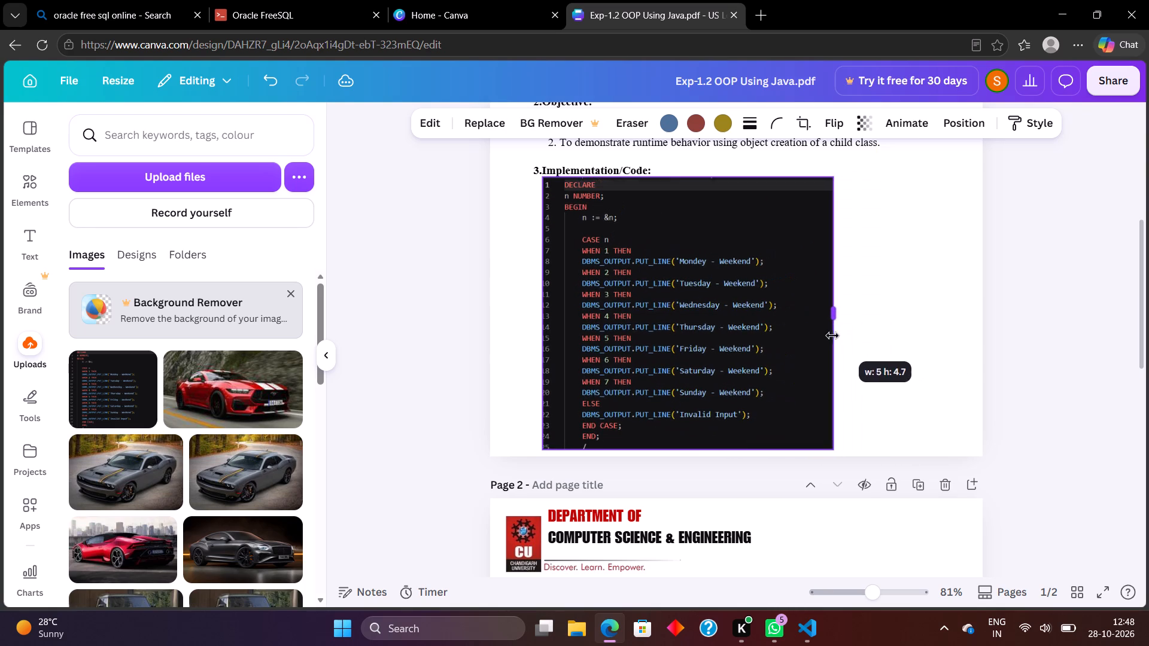
{"action": "left_click_drag", "start_coordinate": [832, 336], "coordinate": [831, 336]}
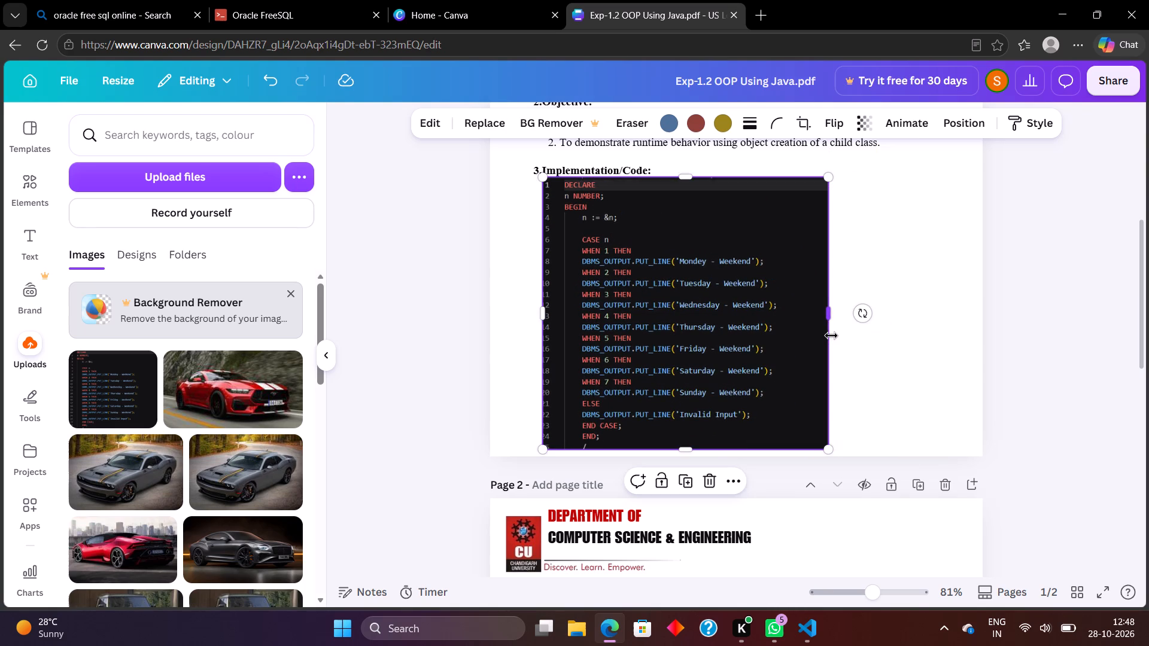
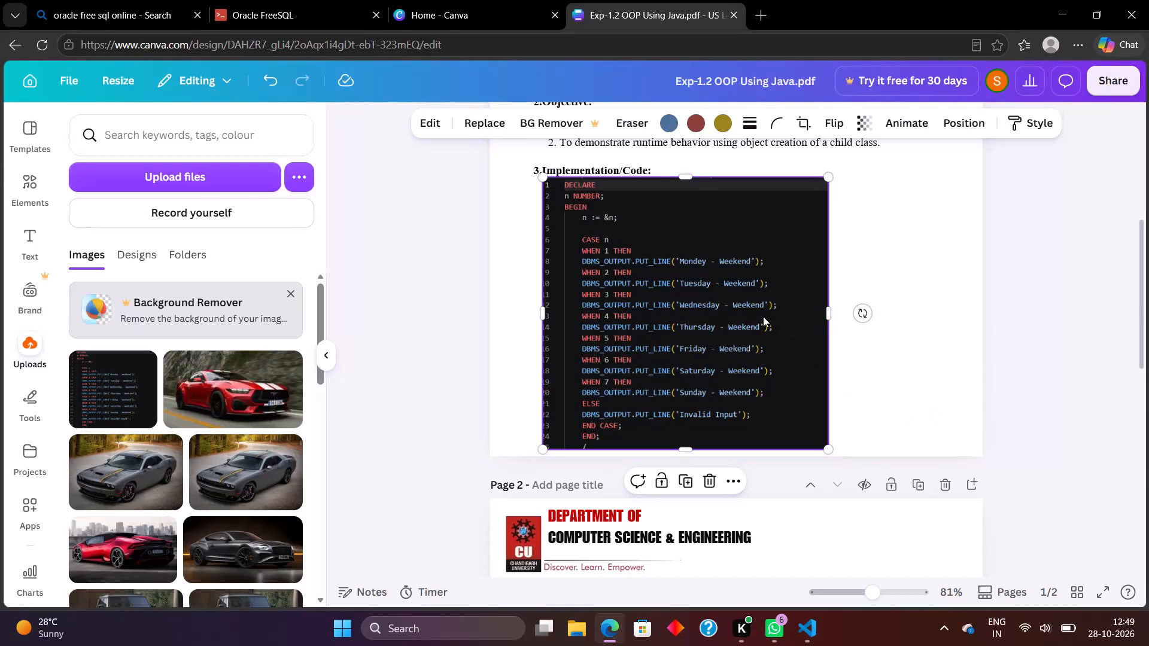
Widen the code screenshot's frame on page 1 from its side edge to about 5.6 wide and 4.7 high.
{"action": "left_click", "coordinate": [763, 316]}
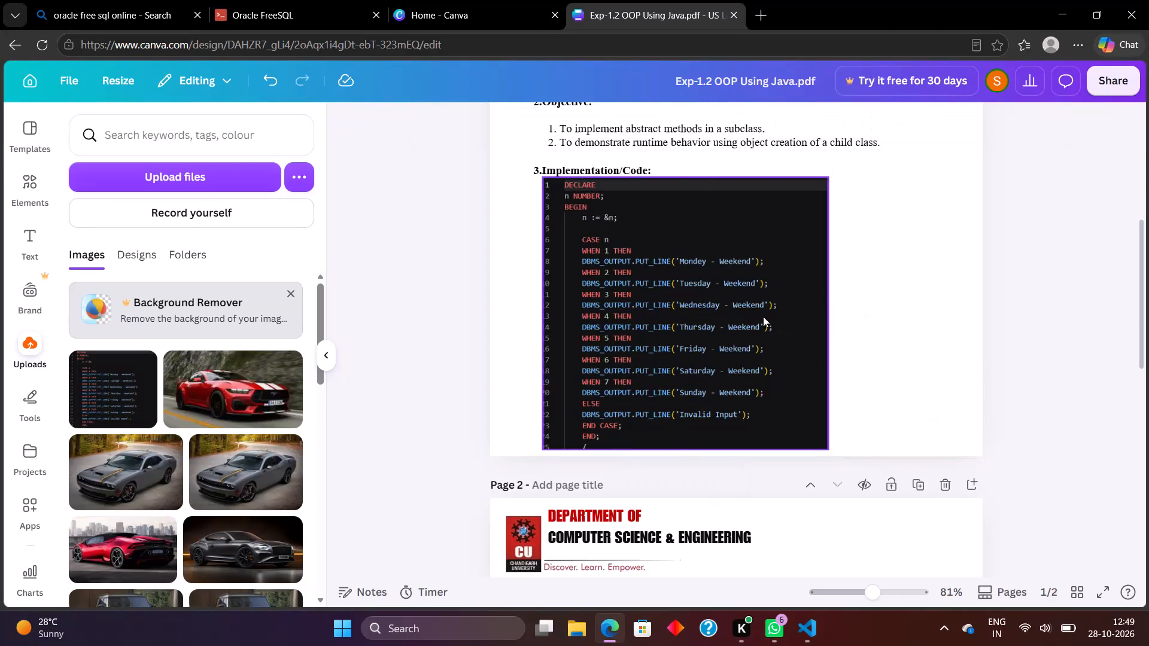
{"action": "double_click", "coordinate": [763, 316]}
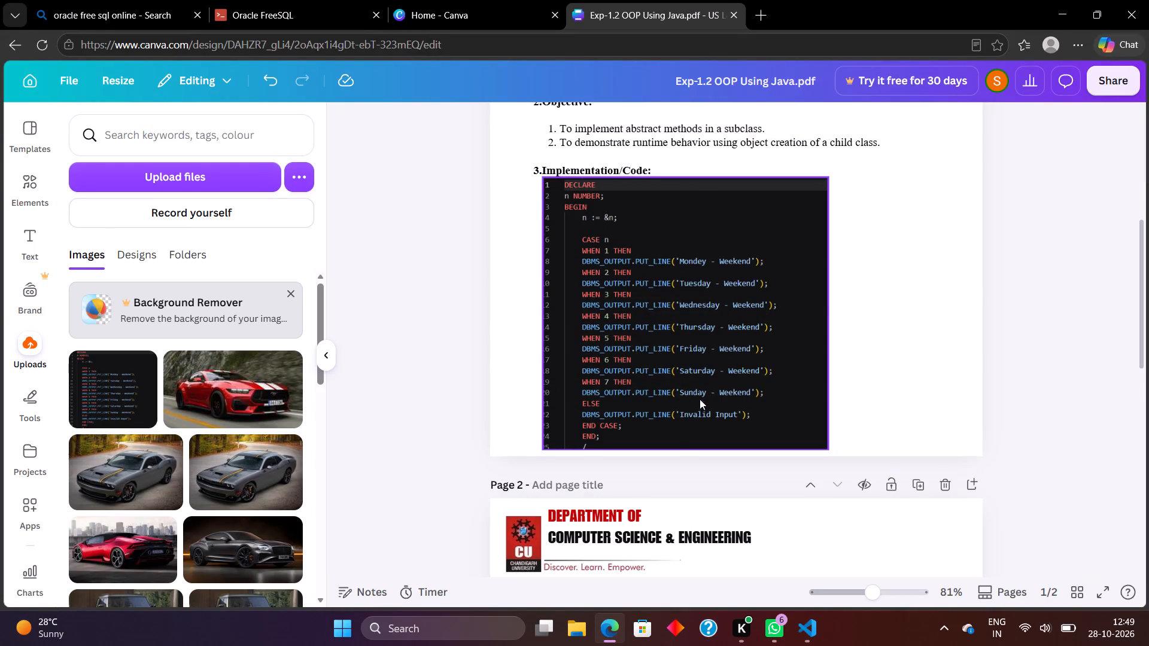
{"action": "left_click", "coordinate": [703, 379]}
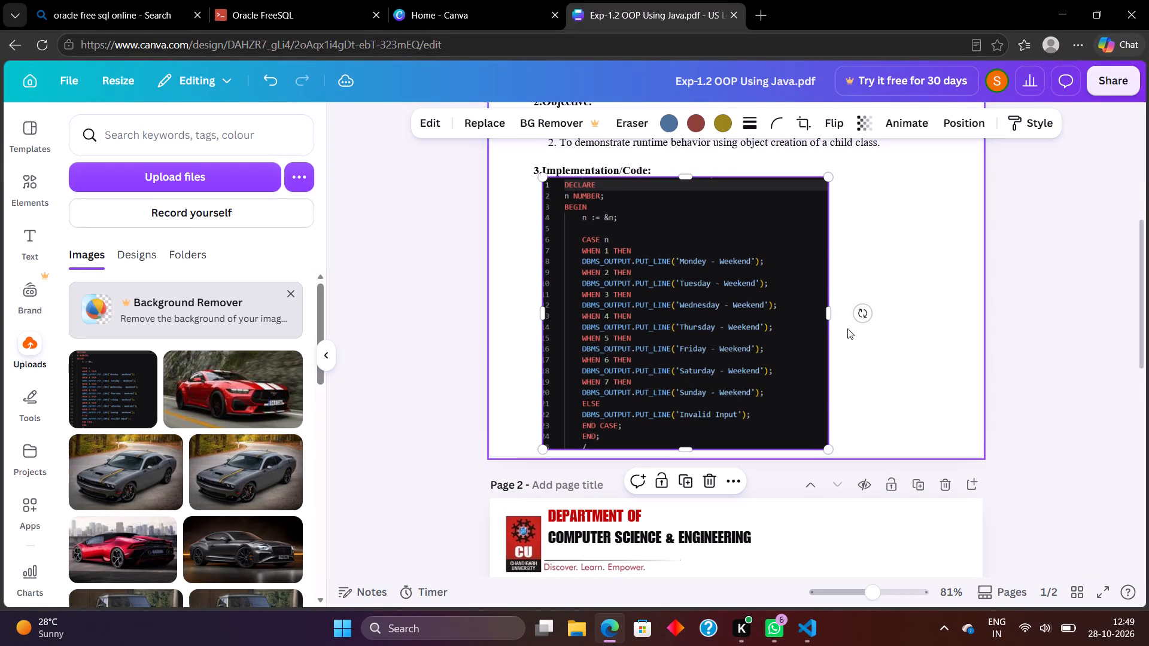
{"action": "left_click_drag", "start_coordinate": [828, 315], "coordinate": [866, 309]}
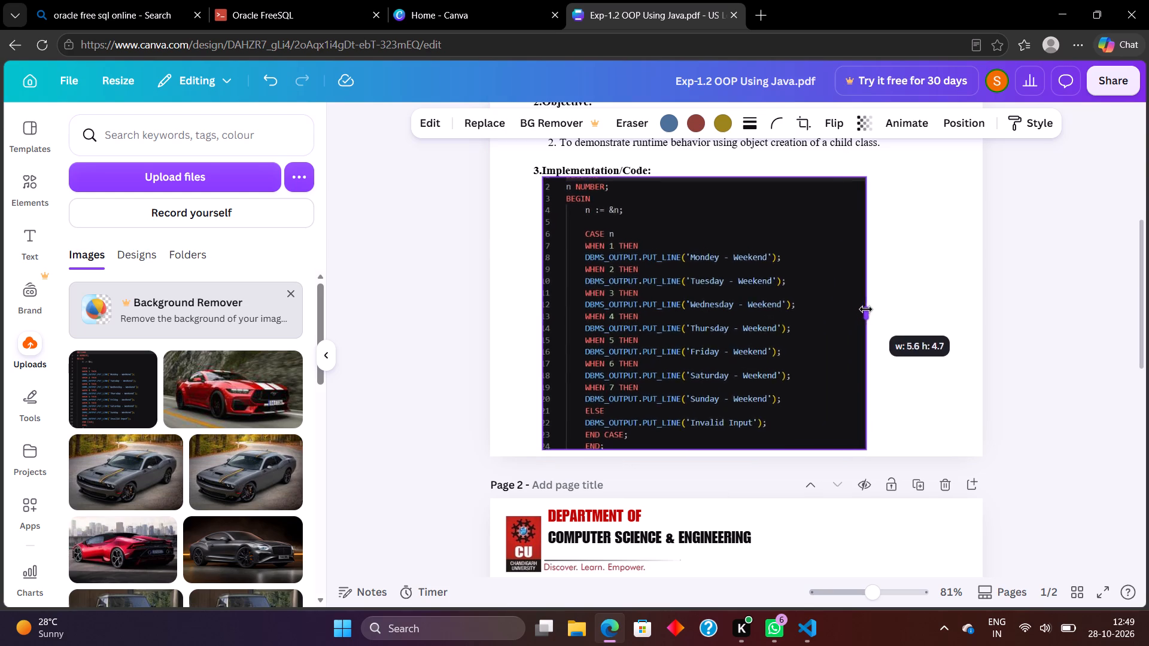
Narrow the code screenshot's frame from its right edge so every code line fits with a small dark margin.
{"action": "left_click_drag", "start_coordinate": [866, 309], "coordinate": [799, 312]}
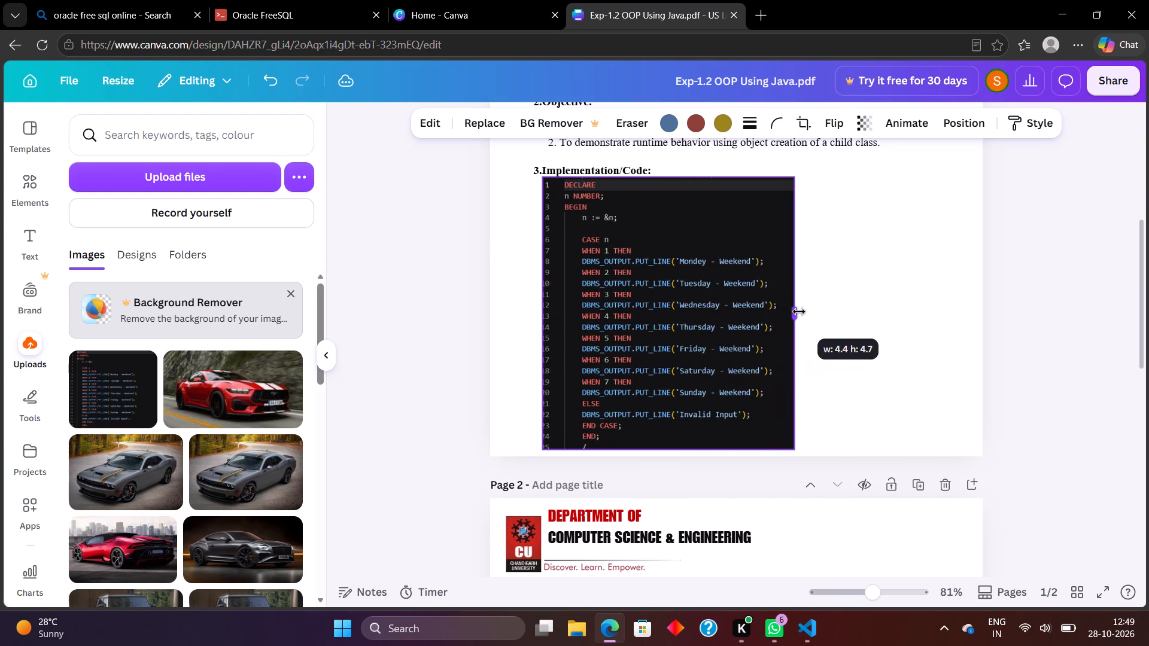
{"action": "left_click_drag", "start_coordinate": [799, 312], "coordinate": [826, 309]}
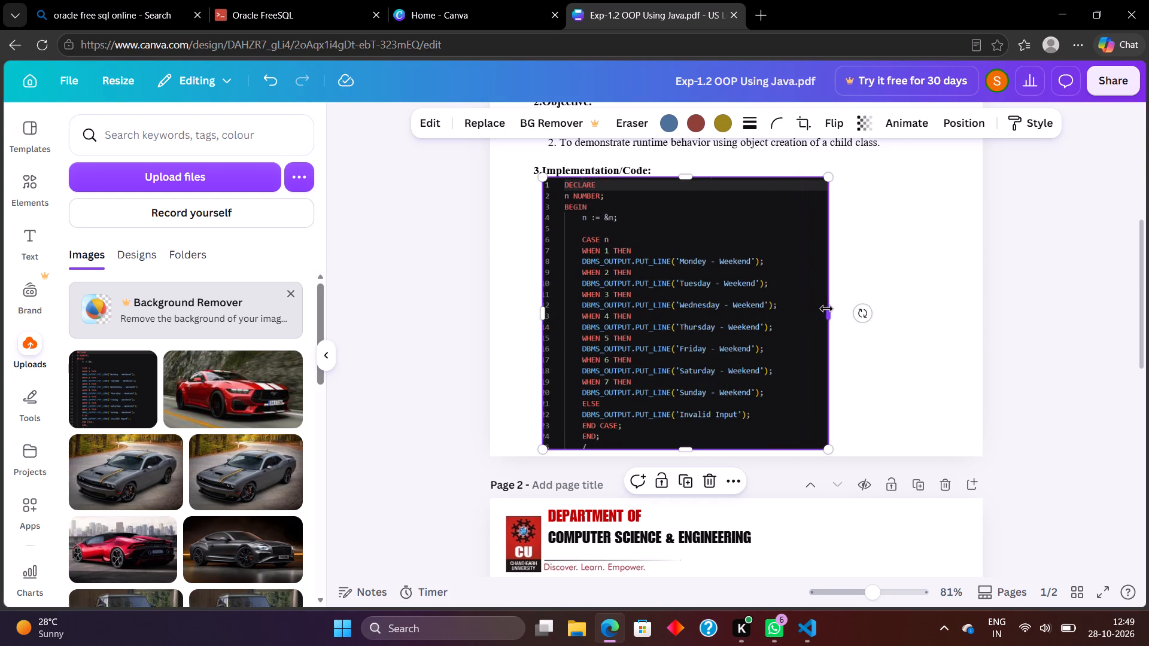
{"action": "left_click", "coordinate": [928, 365]}
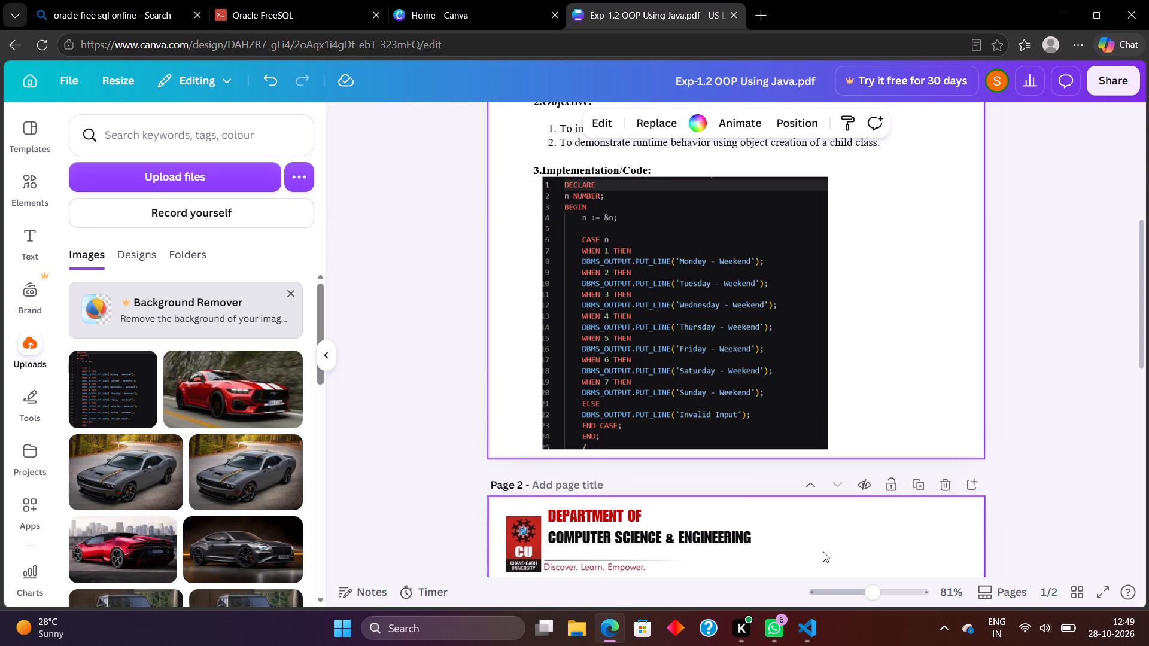
Delete page 2, which still holds the old Java abstract-class experiment.
{"action": "scroll", "coordinate": [838, 543], "scroll_direction": "down", "scroll_amount": 1}
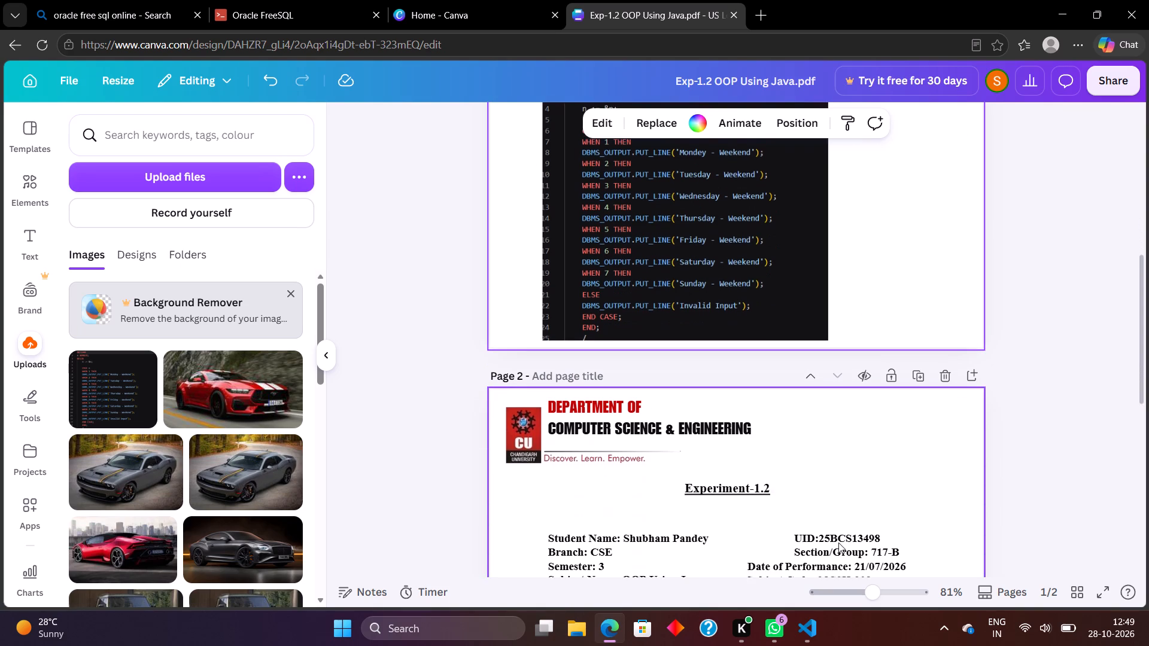
{"action": "scroll", "coordinate": [838, 543], "scroll_direction": "down", "scroll_amount": 2}
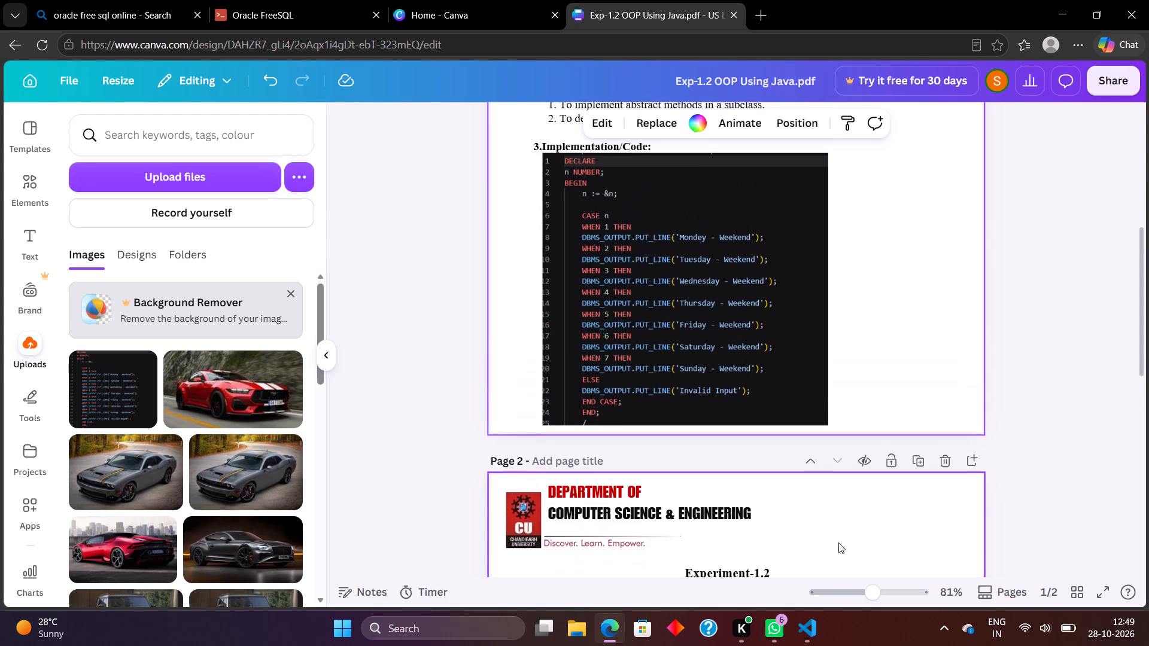
{"action": "scroll", "coordinate": [838, 543], "scroll_direction": "down", "scroll_amount": 1}
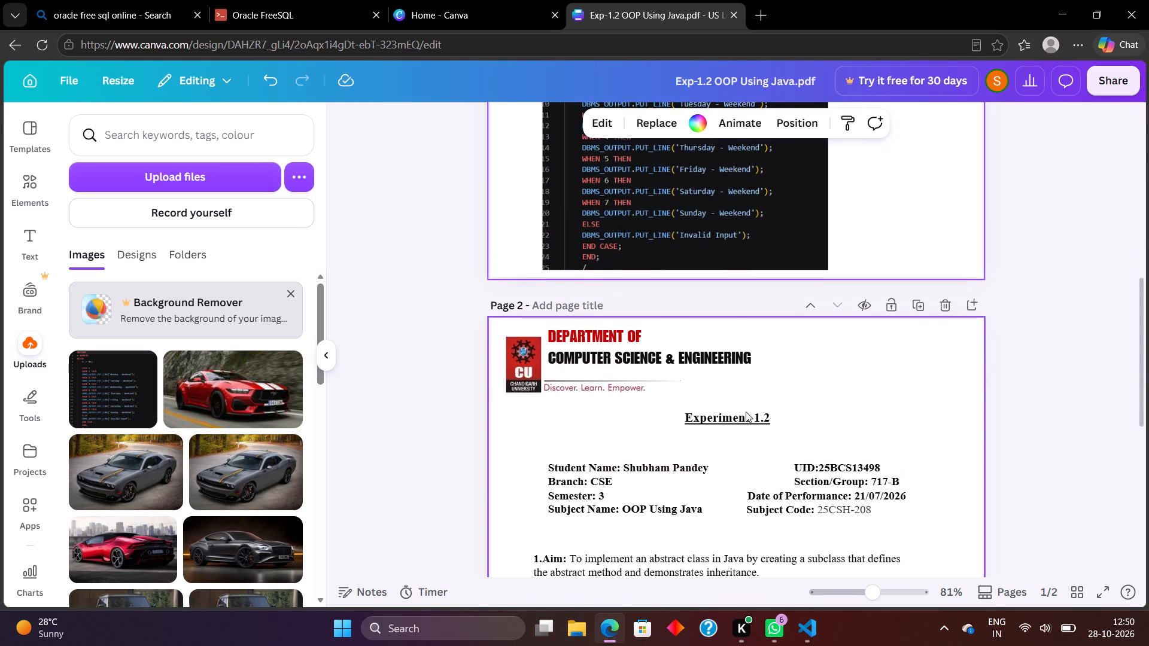
{"action": "scroll", "coordinate": [746, 412], "scroll_direction": "up", "scroll_amount": 1}
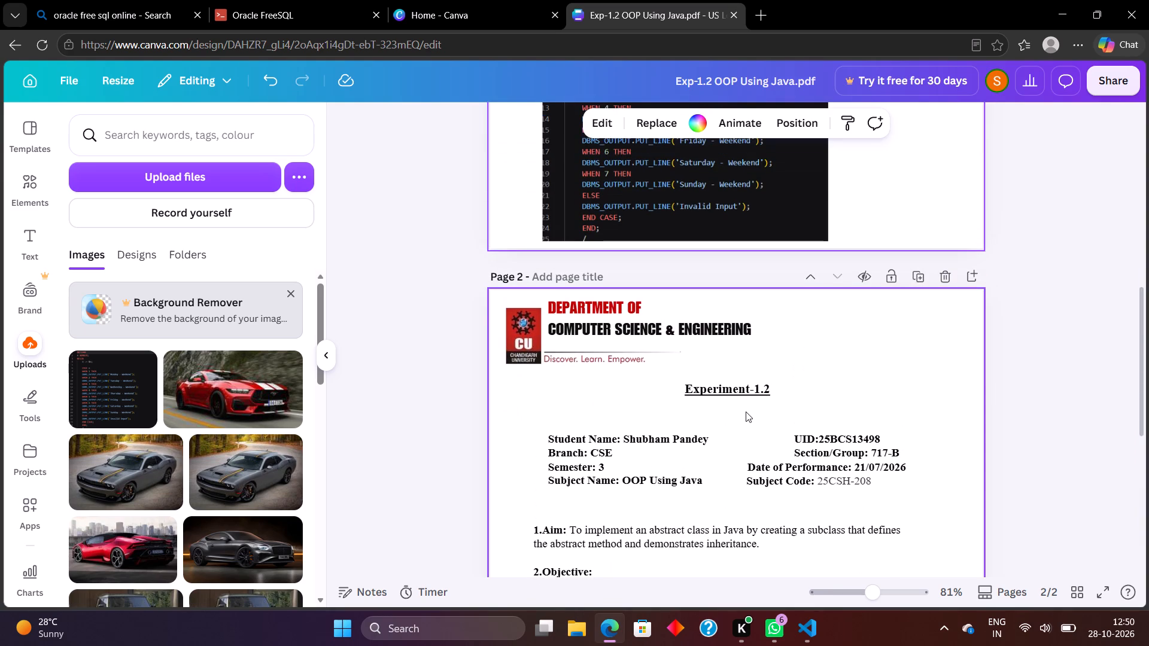
{"action": "scroll", "coordinate": [746, 412], "scroll_direction": "up", "scroll_amount": 6}
{"action": "scroll", "coordinate": [746, 412], "scroll_direction": "down", "scroll_amount": 1}
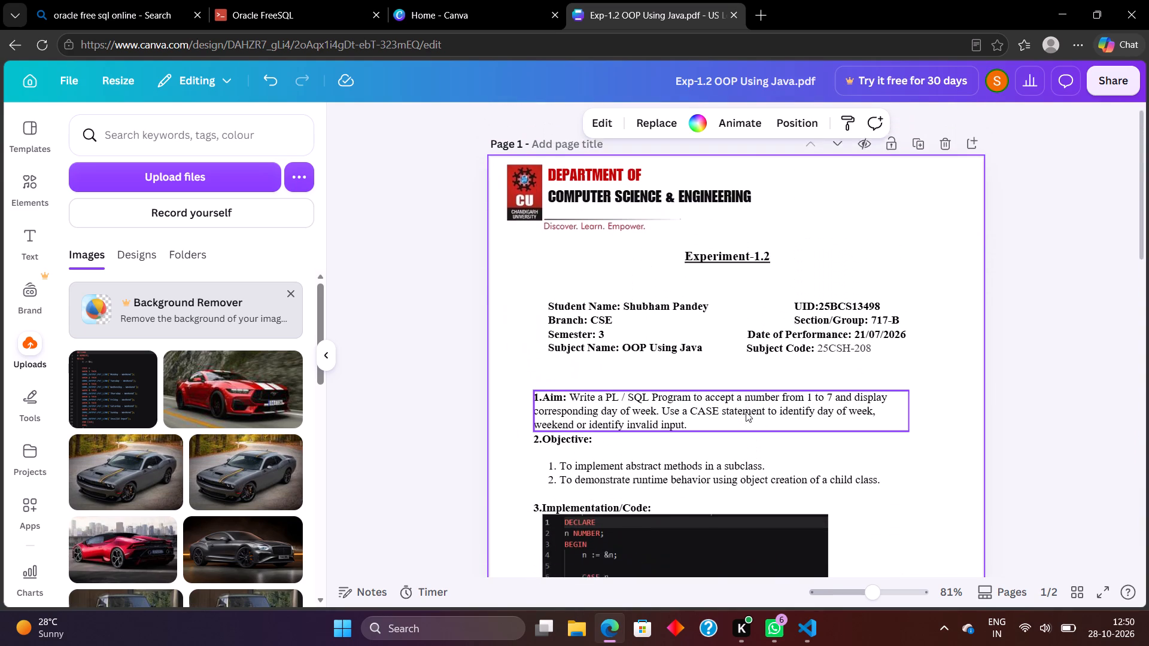
{"action": "scroll", "coordinate": [746, 412], "scroll_direction": "down", "scroll_amount": 2}
{"action": "left_click", "coordinate": [939, 457]}
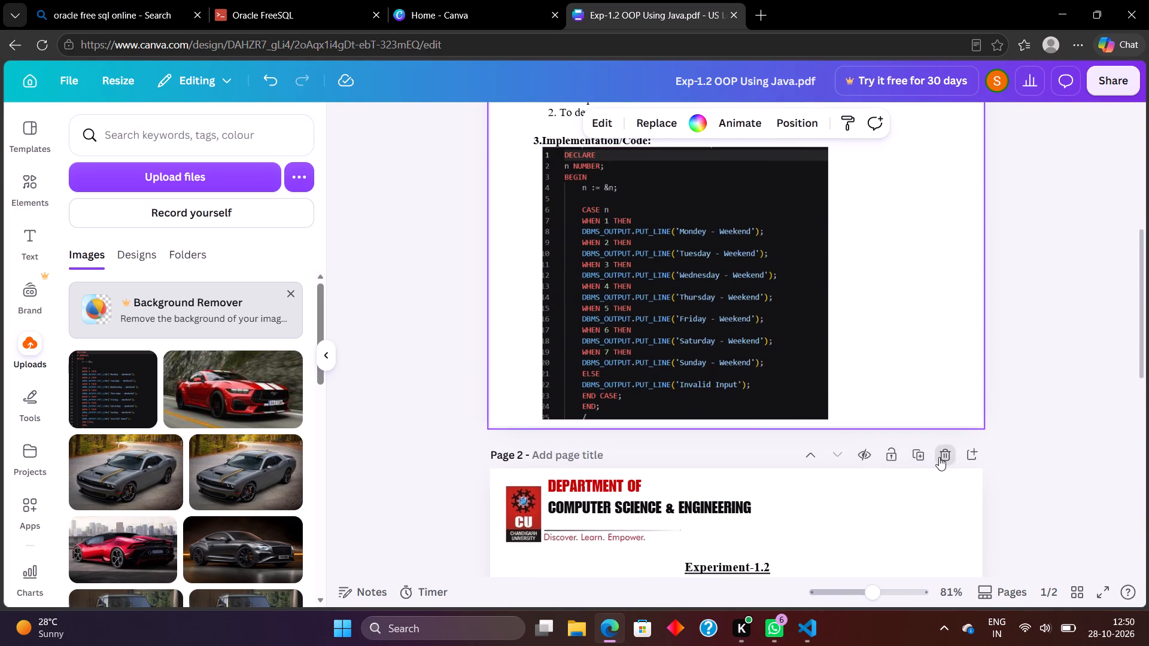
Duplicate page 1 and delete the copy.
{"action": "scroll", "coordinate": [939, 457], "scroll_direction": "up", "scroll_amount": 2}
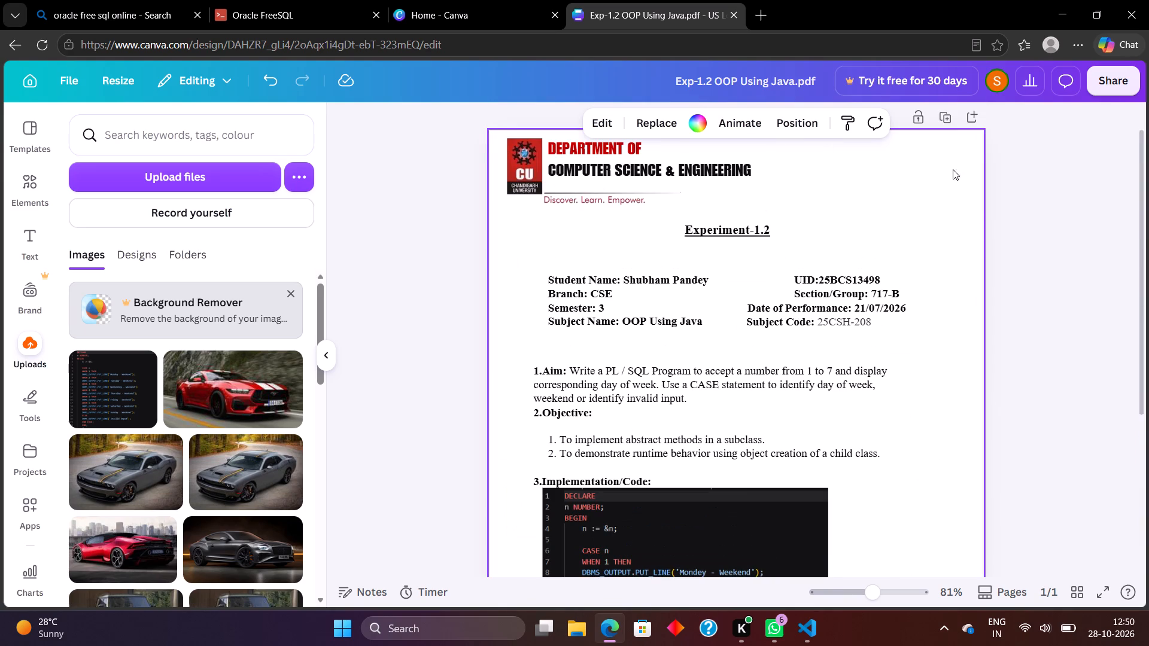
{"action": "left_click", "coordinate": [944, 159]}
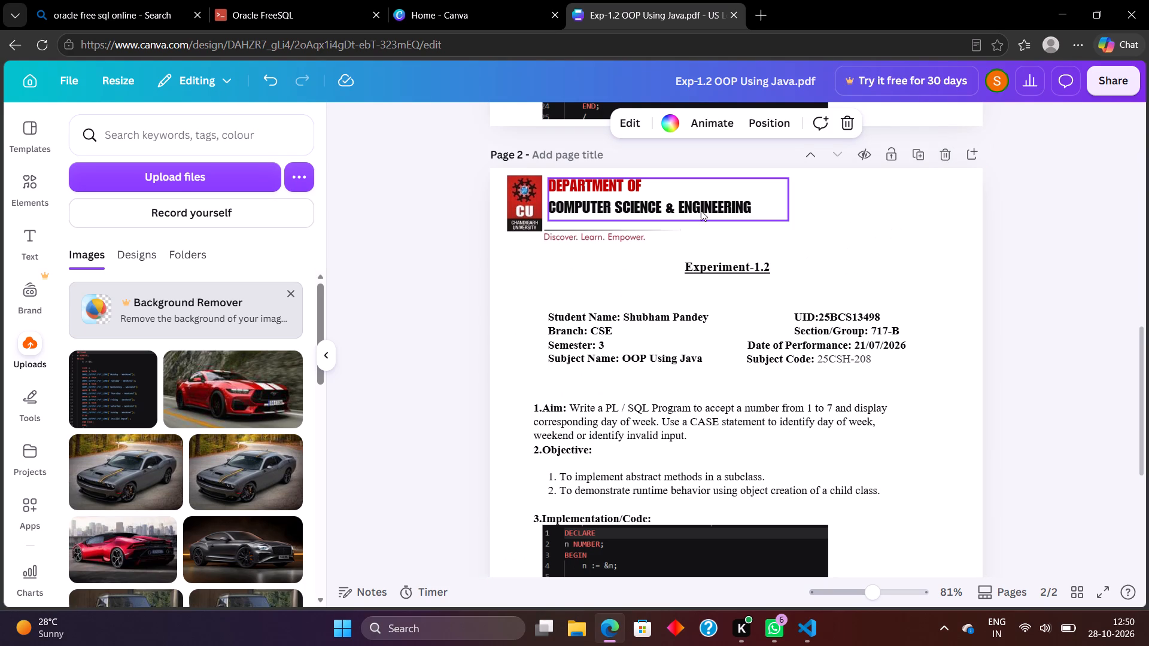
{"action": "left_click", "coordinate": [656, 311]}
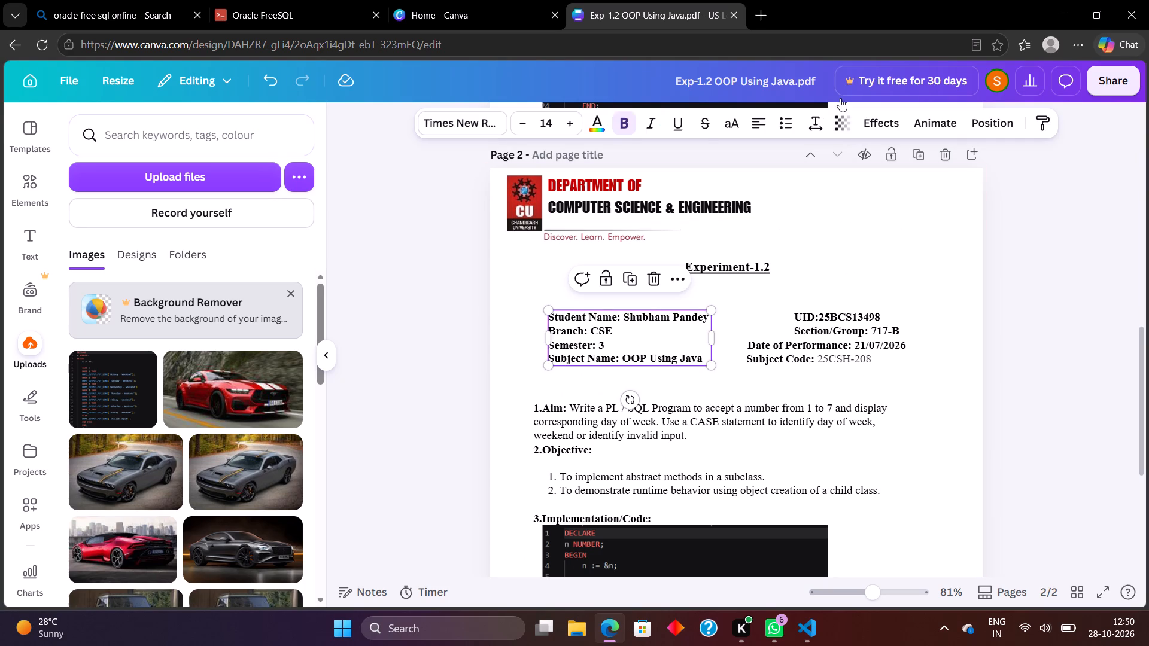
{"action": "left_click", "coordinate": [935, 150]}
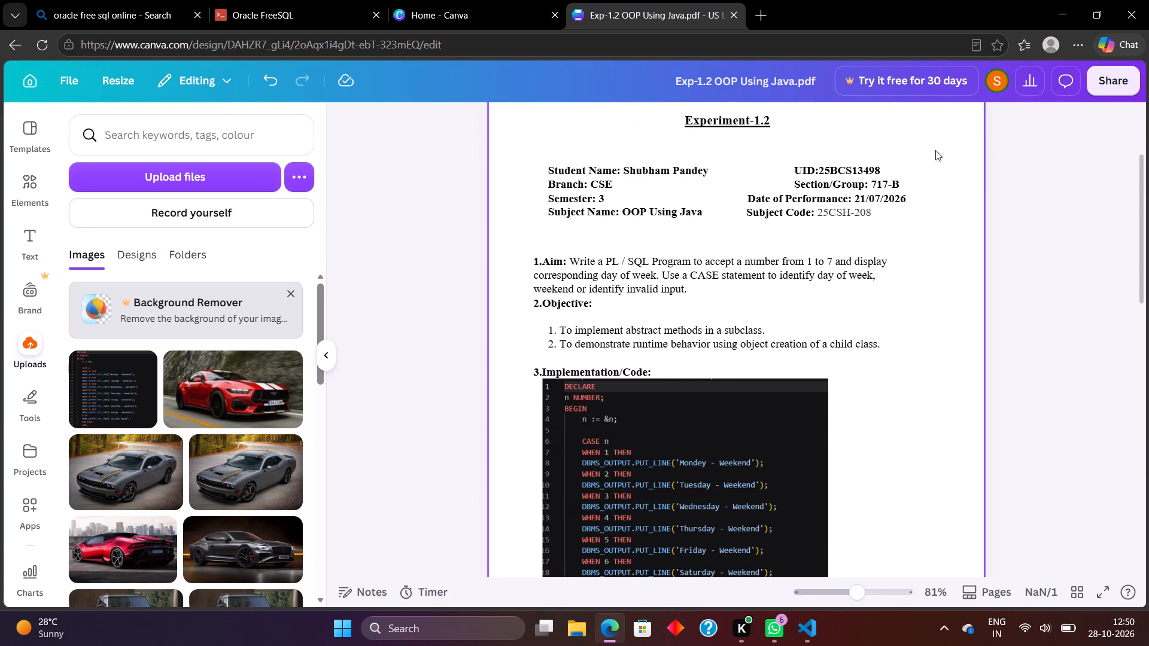
Delete the "2.Objective:" heading and the two-item objective list beneath it.
{"action": "scroll", "coordinate": [680, 200], "scroll_direction": "down", "scroll_amount": 5}
{"action": "scroll", "coordinate": [680, 200], "scroll_direction": "up", "scroll_amount": 4}
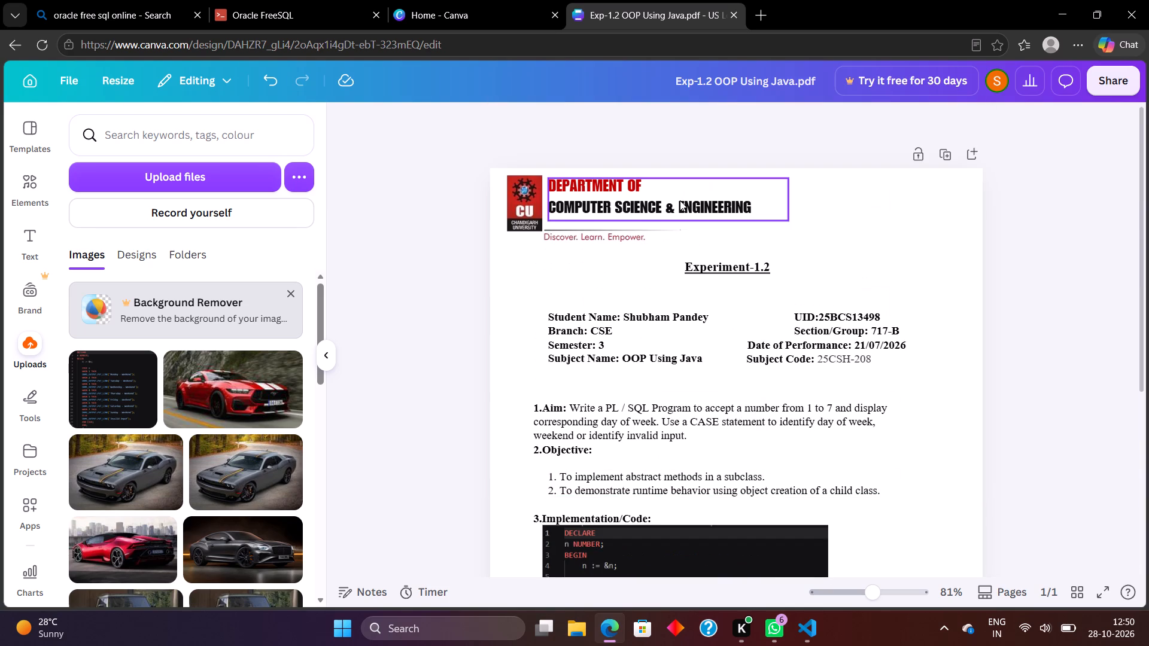
{"action": "scroll", "coordinate": [680, 200], "scroll_direction": "down", "scroll_amount": 5}
{"action": "scroll", "coordinate": [680, 200], "scroll_direction": "up", "scroll_amount": 7}
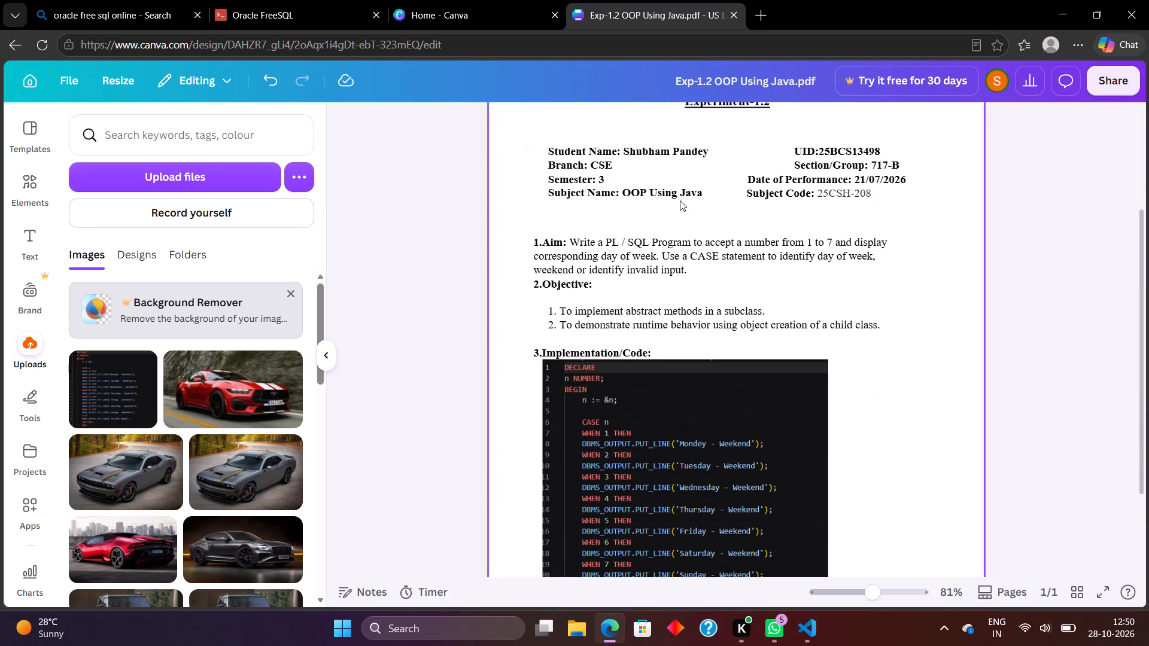
{"action": "scroll", "coordinate": [680, 200], "scroll_direction": "down", "scroll_amount": 5}
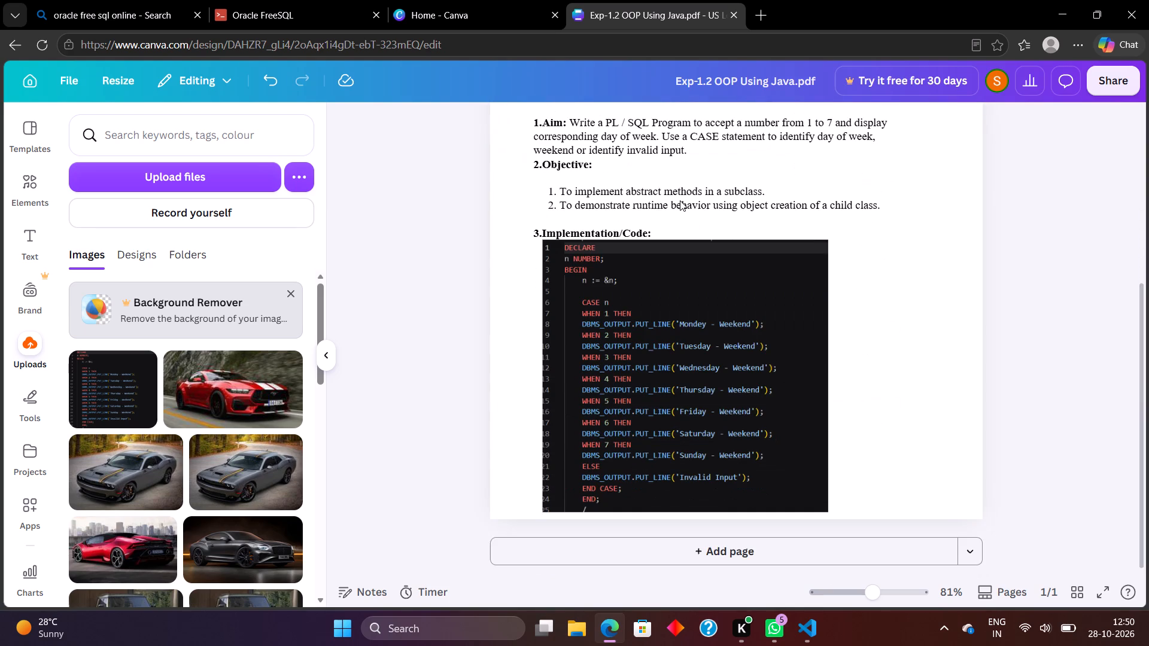
{"action": "left_click", "coordinate": [1050, 224]}
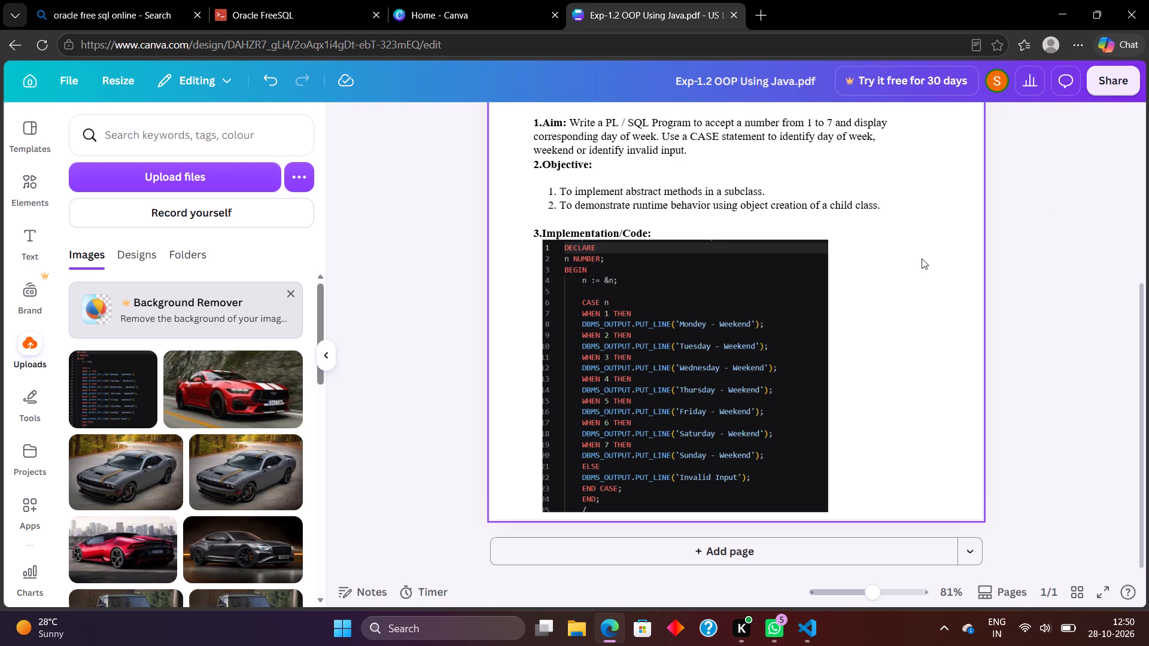
{"action": "left_click", "coordinate": [551, 161]}
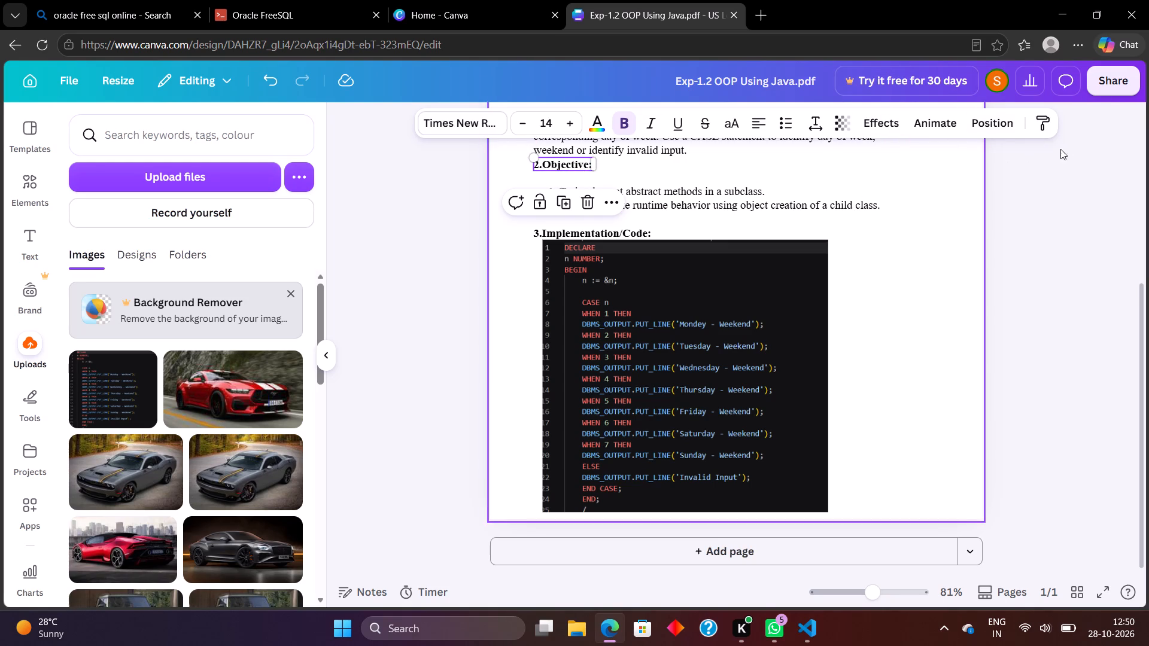
{"action": "left_click", "coordinate": [587, 194]}
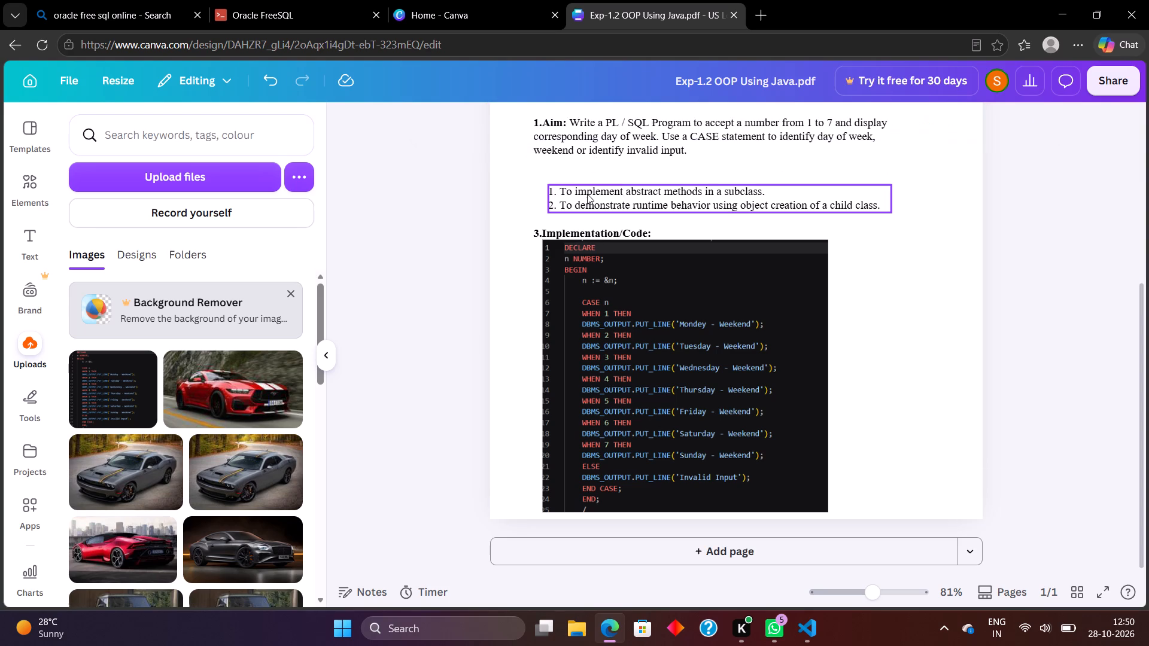
{"action": "left_click", "coordinate": [587, 194]}
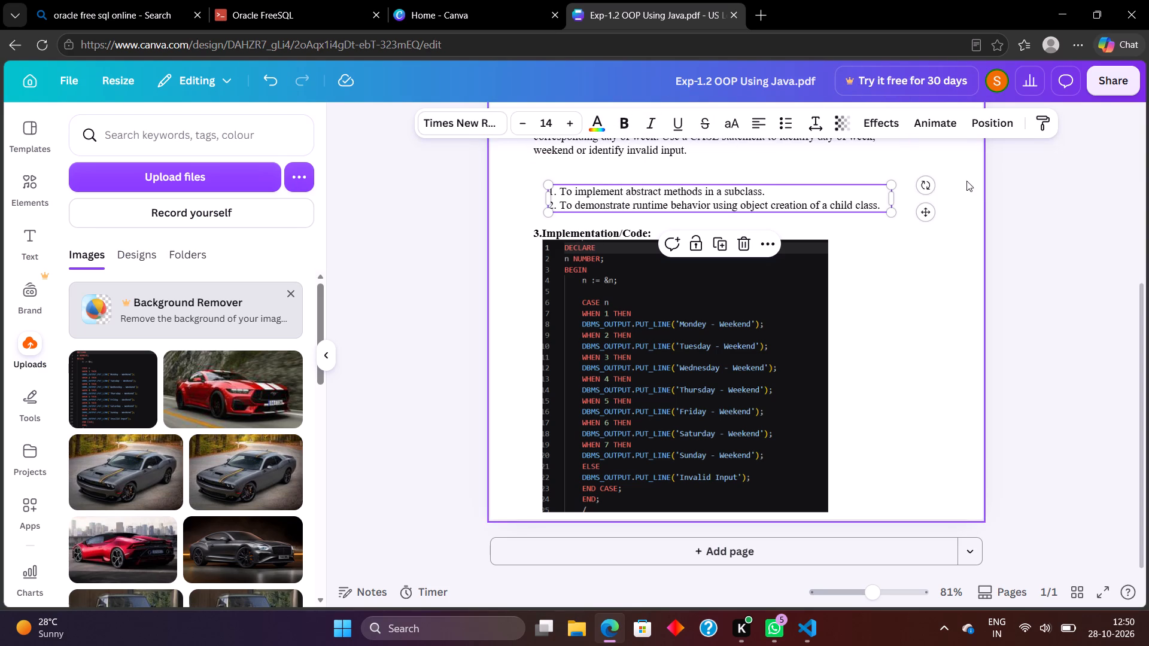
{"action": "left_click", "coordinate": [747, 243]}
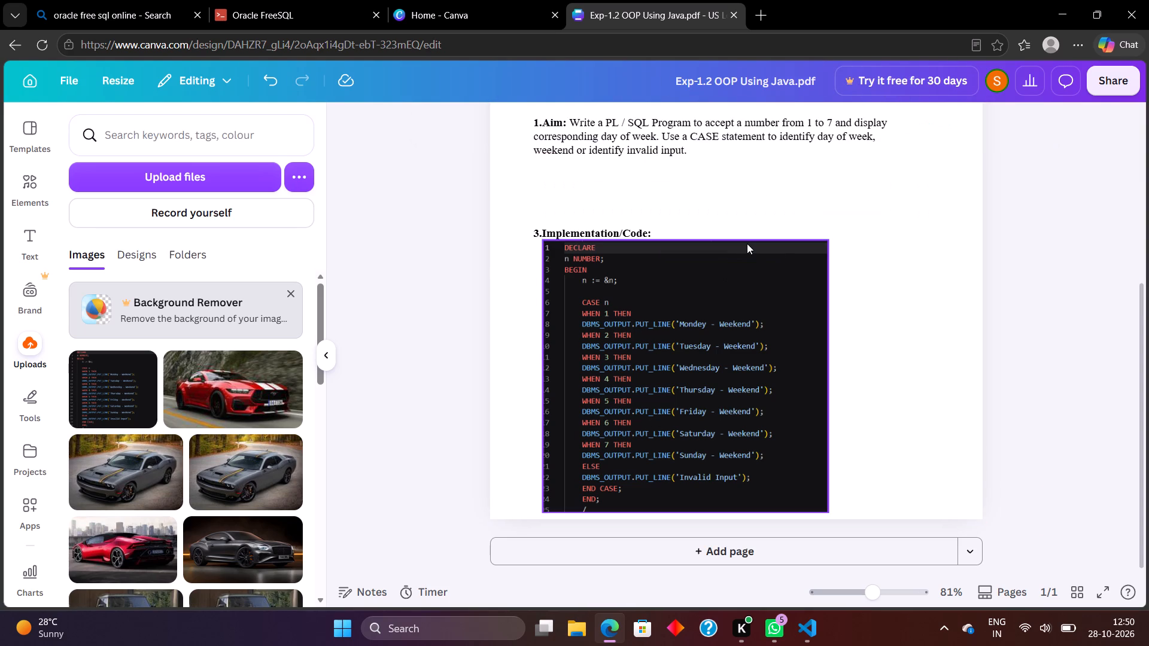
Move the "3.Implementation/Code:" heading up beneath the Aim paragraph and place the code screenshot directly below it, aligned with its left edge.
{"action": "left_click_drag", "start_coordinate": [738, 261], "coordinate": [737, 261]}
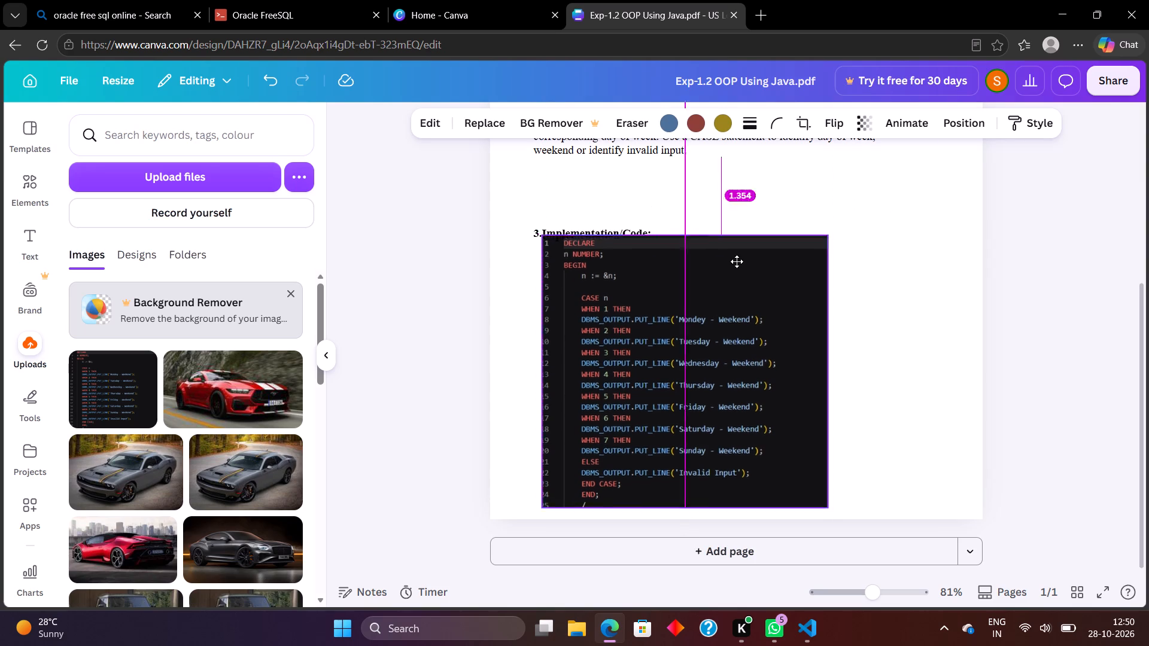
{"action": "left_click_drag", "start_coordinate": [737, 261], "coordinate": [736, 269]}
{"action": "left_click_drag", "start_coordinate": [592, 230], "coordinate": [592, 181]}
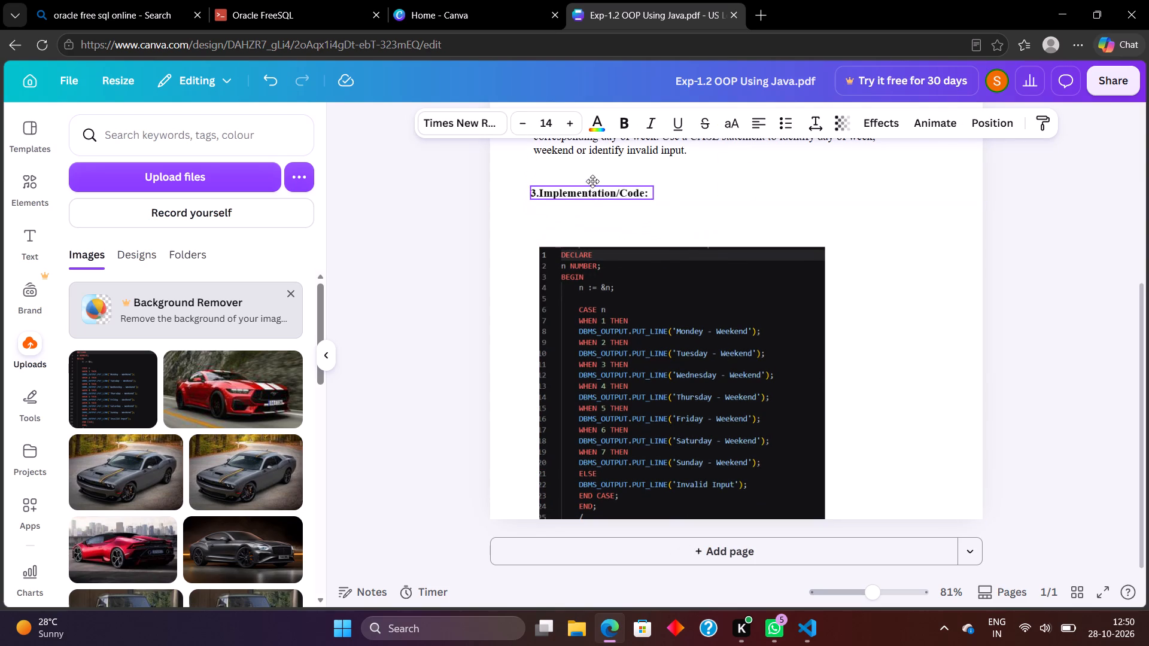
{"action": "left_click_drag", "start_coordinate": [592, 181], "coordinate": [592, 179]}
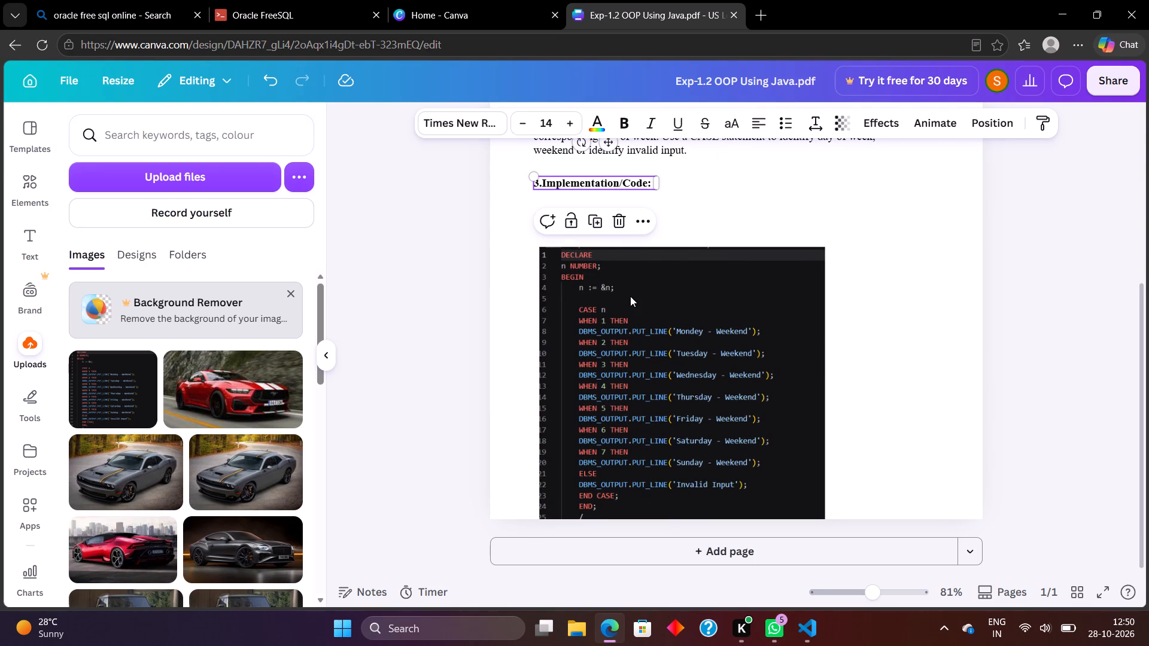
{"action": "left_click_drag", "start_coordinate": [630, 296], "coordinate": [625, 249]}
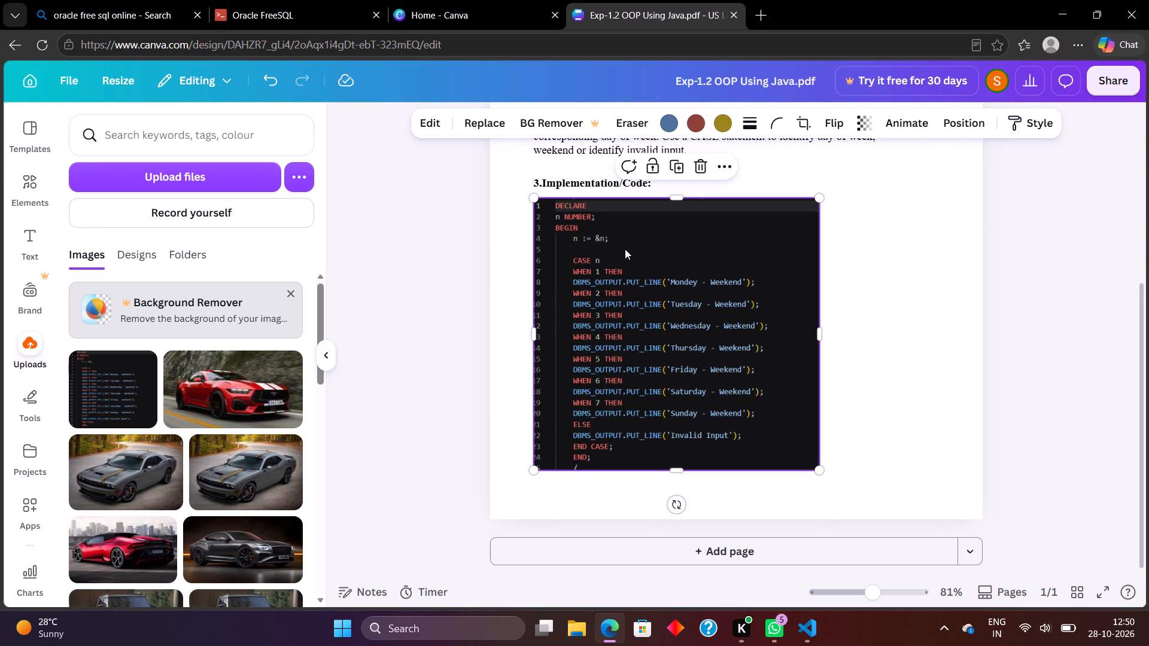
Renumber the "Implementation/Code:" heading as 2.
{"action": "left_click", "coordinate": [538, 179]}
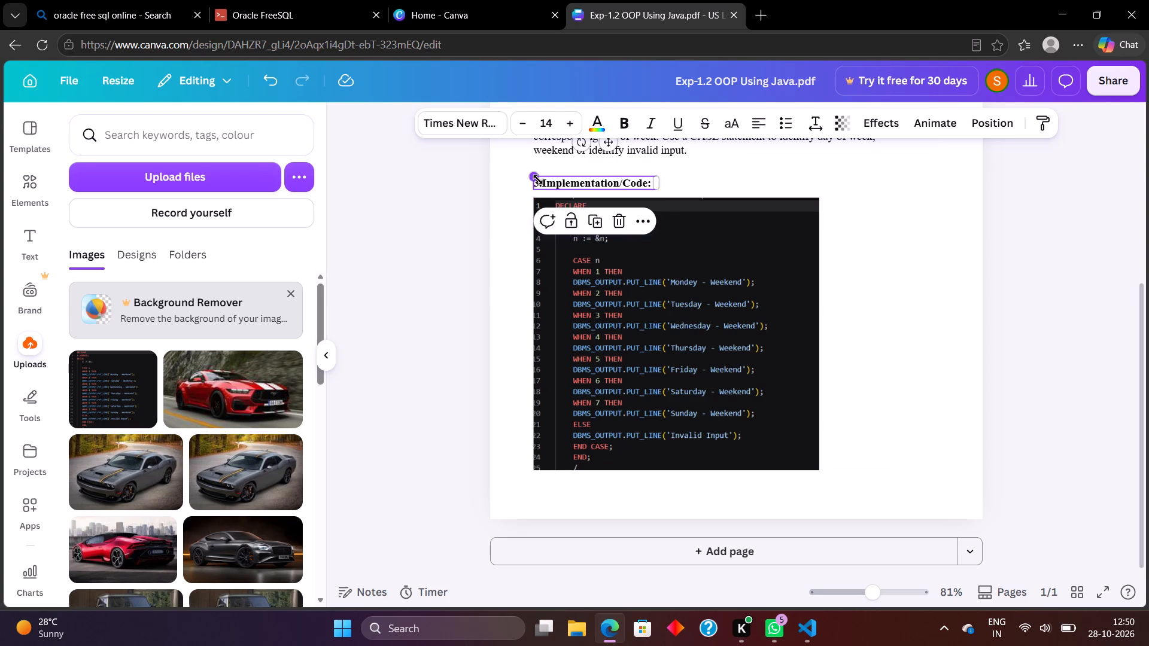
{"action": "left_click", "coordinate": [538, 179]}
{"action": "left_click", "coordinate": [546, 182]}
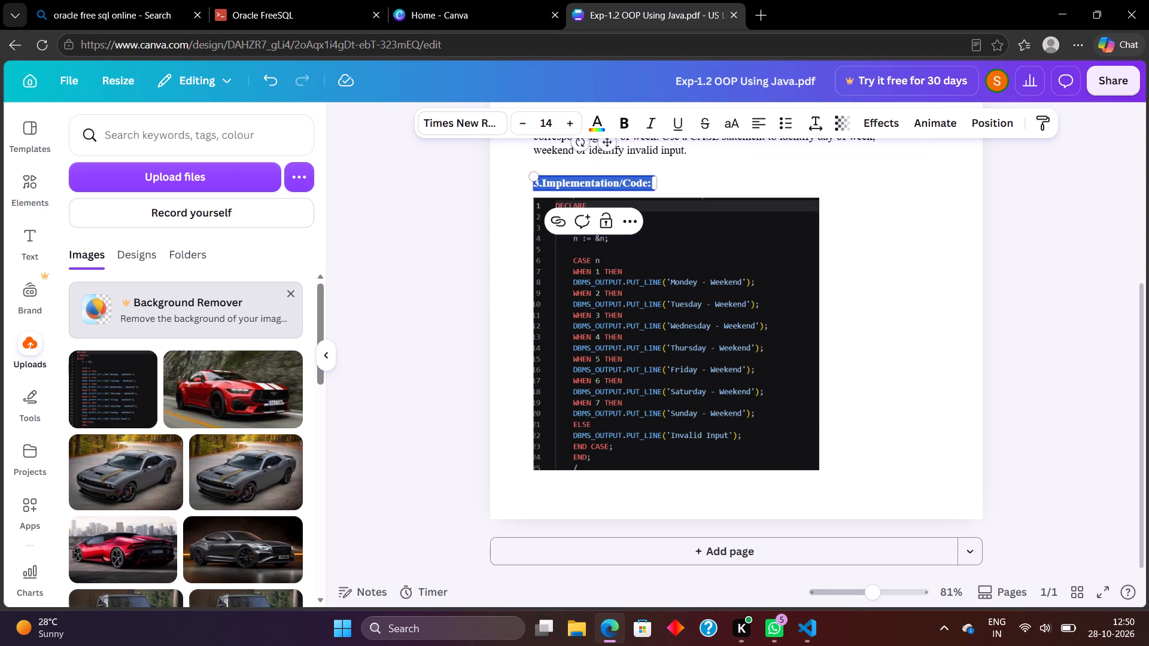
{"action": "left_click", "coordinate": [546, 182]}
{"action": "key", "text": "Left"}
{"action": "key", "text": "Left"}
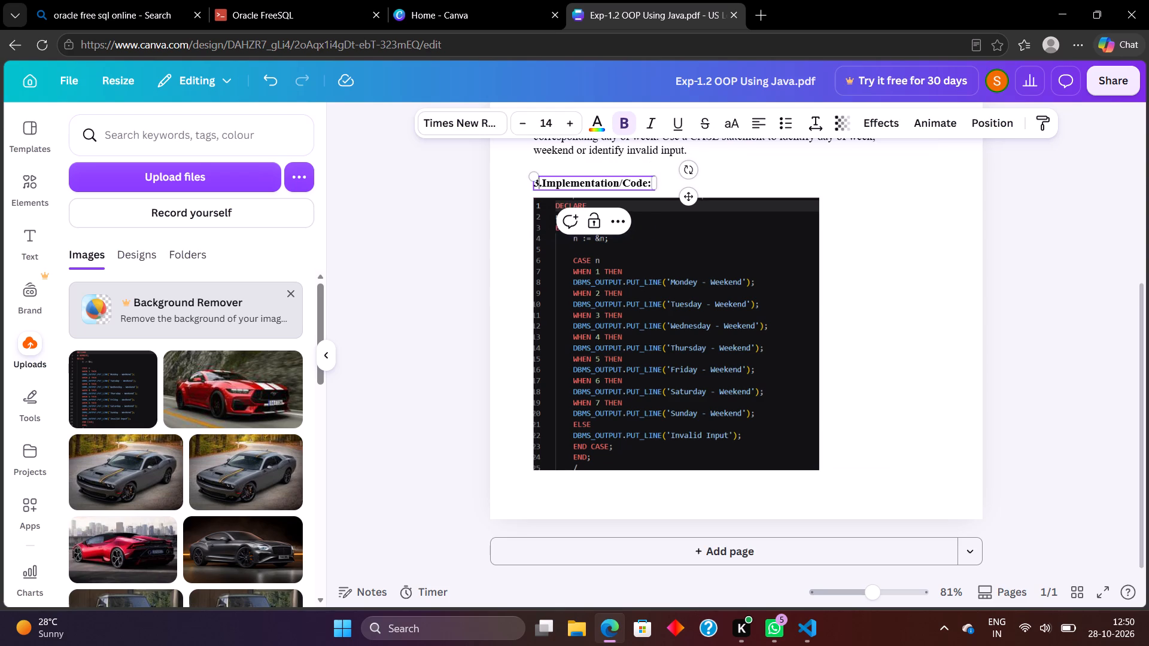
{"action": "key", "text": "BackSpace"}
{"action": "key", "text": "2"}
{"action": "left_click", "coordinate": [901, 245]}
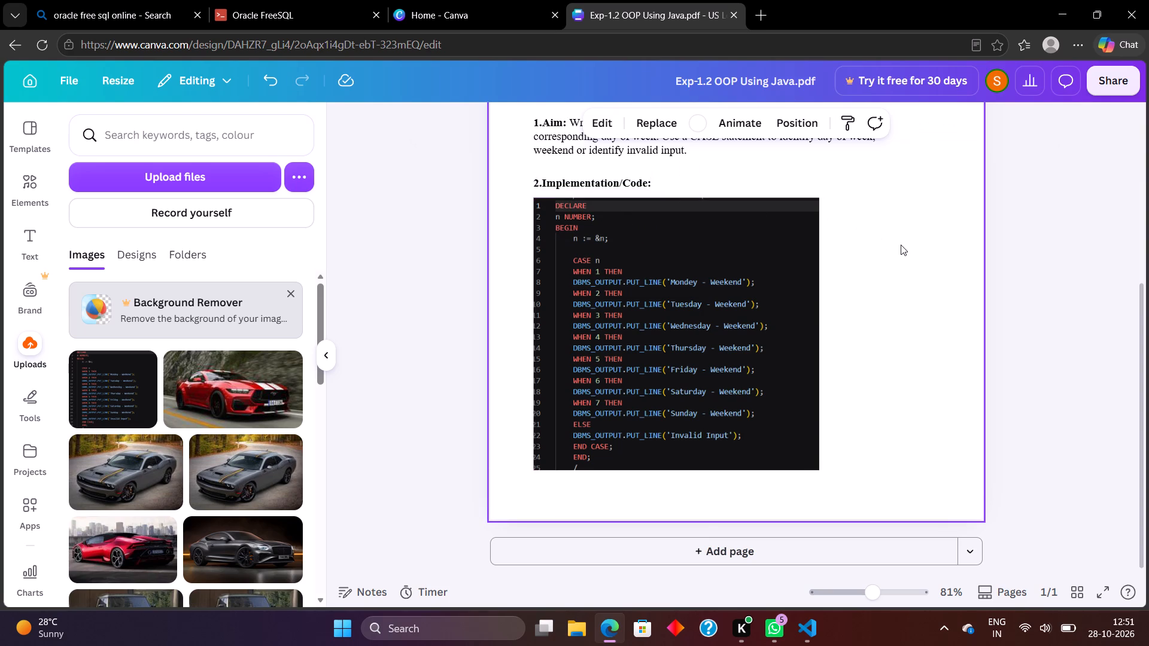
Change the Subject Name in the student details block to DBMS.
{"action": "scroll", "coordinate": [901, 245], "scroll_direction": "down", "scroll_amount": 3}
{"action": "scroll", "coordinate": [901, 245], "scroll_direction": "up", "scroll_amount": 3}
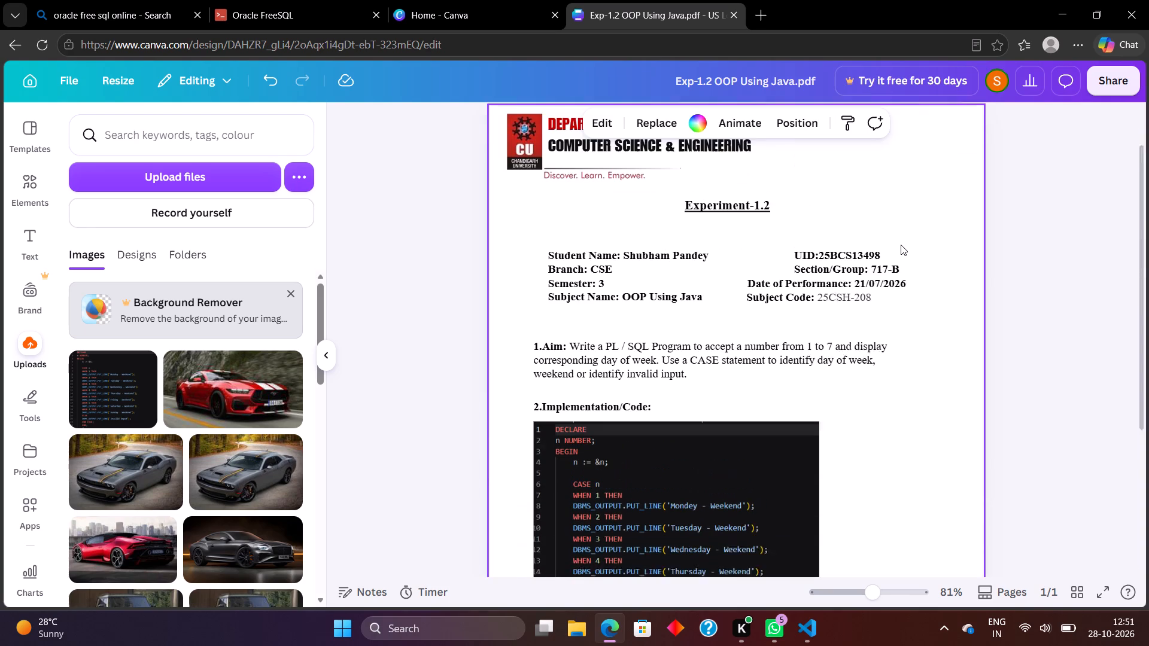
{"action": "left_click", "coordinate": [703, 303]}
{"action": "left_click", "coordinate": [703, 309]}
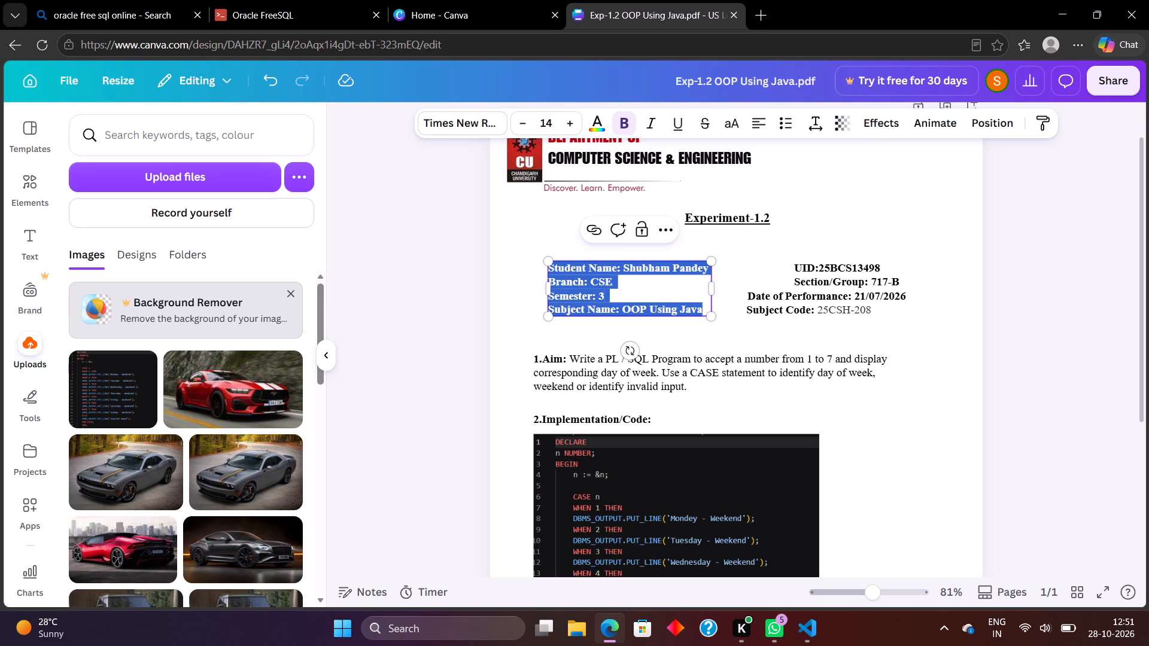
{"action": "left_click", "coordinate": [703, 309]}
{"action": "key", "text": "BackSpace"}
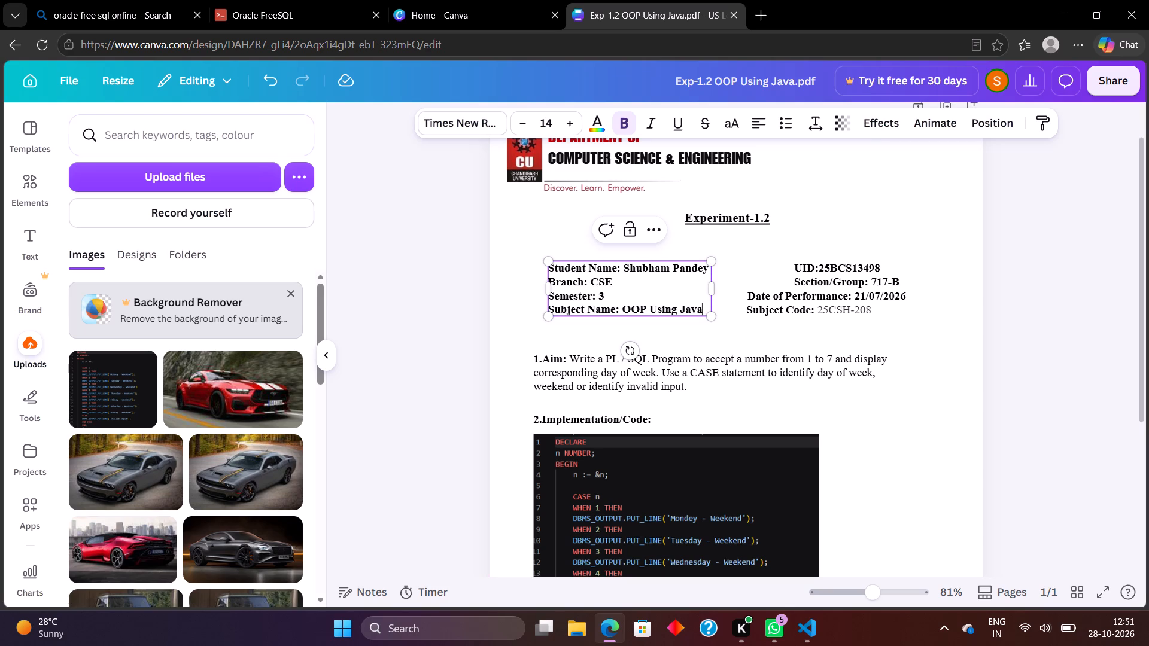
{"action": "key", "text": "BackSpace"}
{"action": "key", "text": "BackSpace"}
{"action": "key", "text": "BackSpace"}
{"action": "key", "text": "BackSpace"}
{"action": "key", "text": "BackSpace"}
{"action": "key", "text": "BackSpace"}
{"action": "key", "text": "BackSpace"}
{"action": "key", "text": "BackSpace"}
{"action": "key", "text": "BackSpace"}
{"action": "key", "text": "BackSpace"}
{"action": "key", "text": "BackSpace"}
{"action": "key", "text": "BackSpace"}
{"action": "key", "text": "BackSpace"}
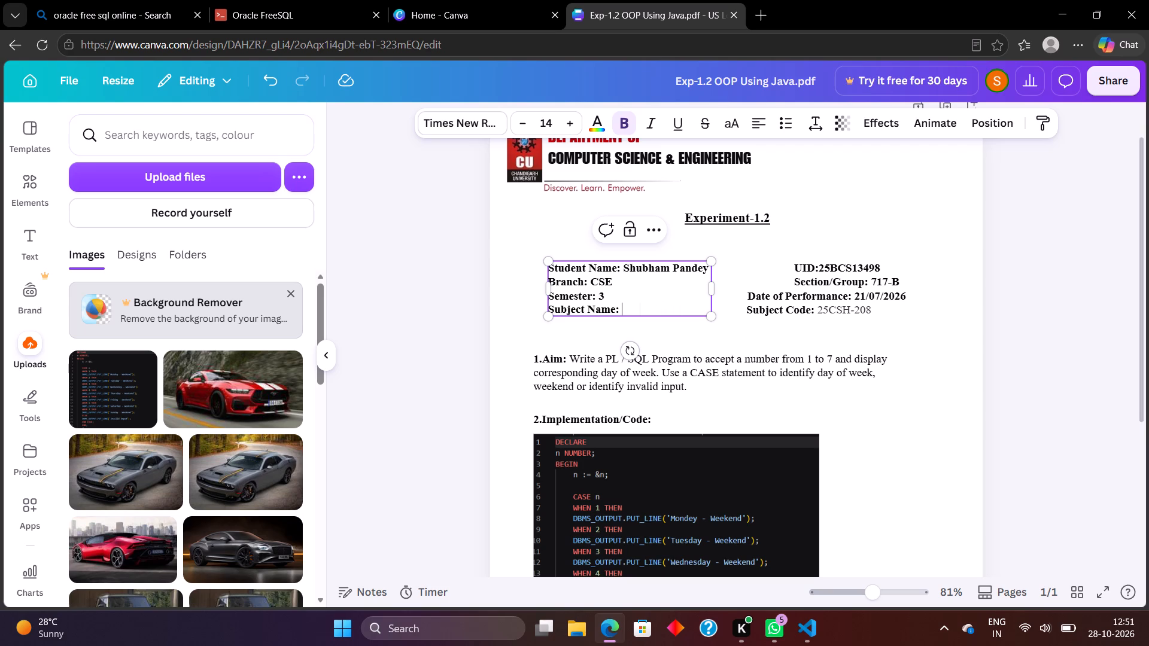
{"action": "type", "text": "DBMS"}
Set the Date of Performance to 28/10/2026.
{"action": "left_click", "coordinate": [879, 299]}
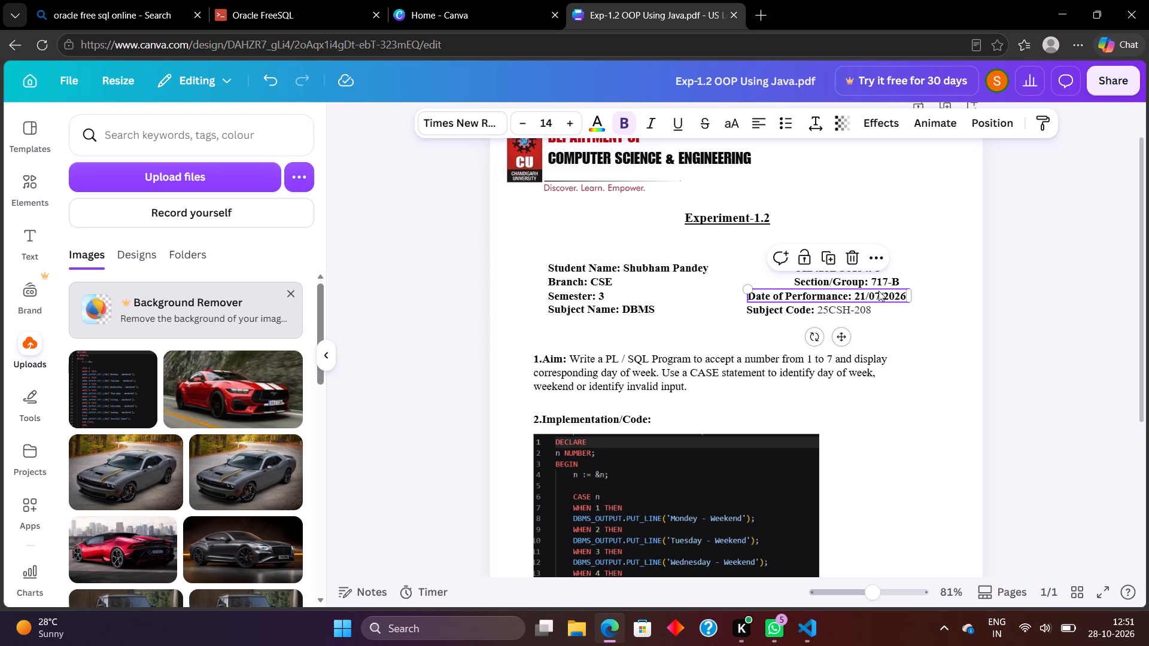
{"action": "left_click", "coordinate": [879, 291]}
{"action": "left_click", "coordinate": [879, 291]}
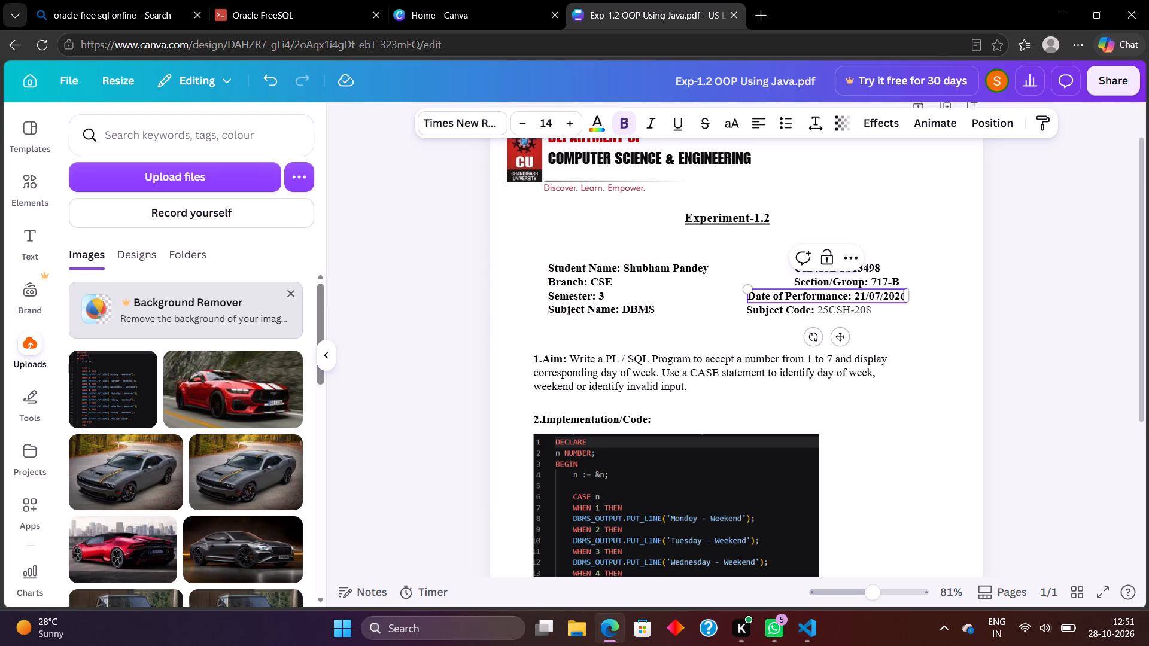
{"action": "key", "text": "BackSpace"}
{"action": "key", "text": "BackSpace"}
{"action": "type", "text": "10"}
{"action": "key", "text": "Left"}
{"action": "key", "text": "Left"}
{"action": "key", "text": "Left"}
{"action": "key", "text": "BackSpace"}
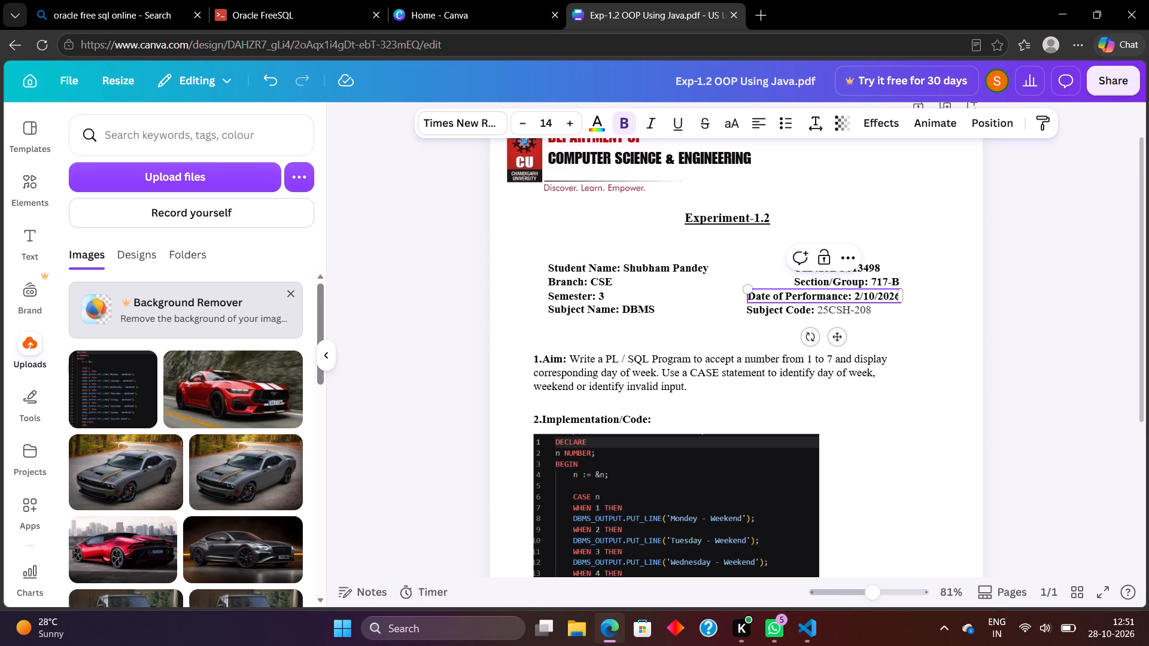
{"action": "key", "text": "8"}
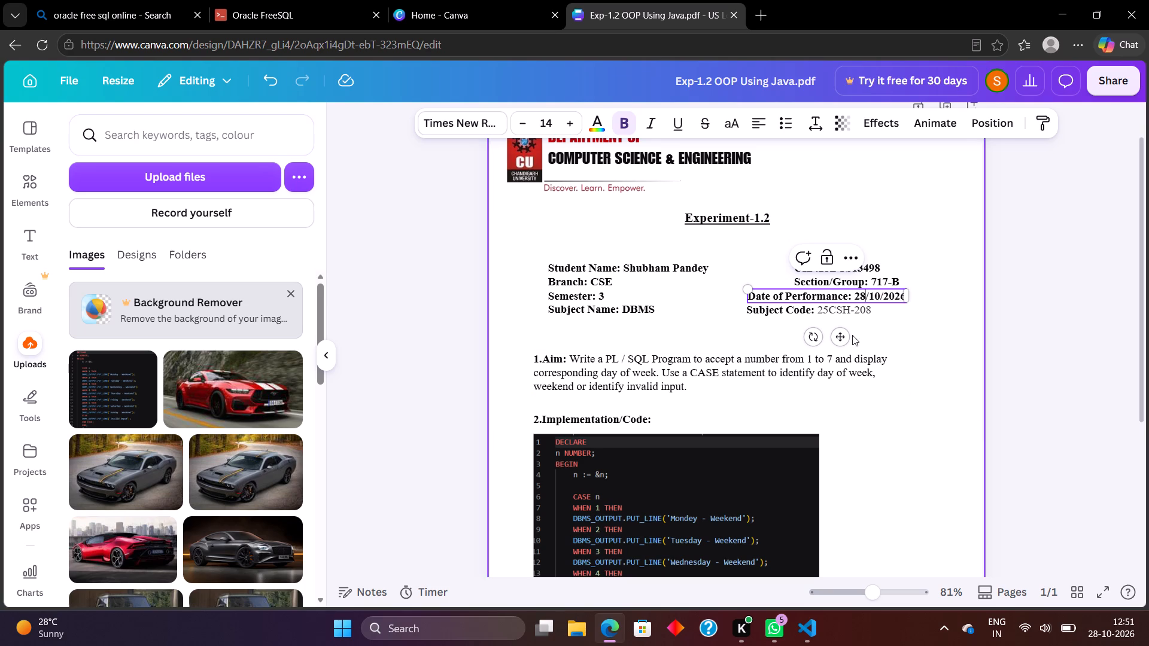
{"action": "left_click", "coordinate": [899, 465]}
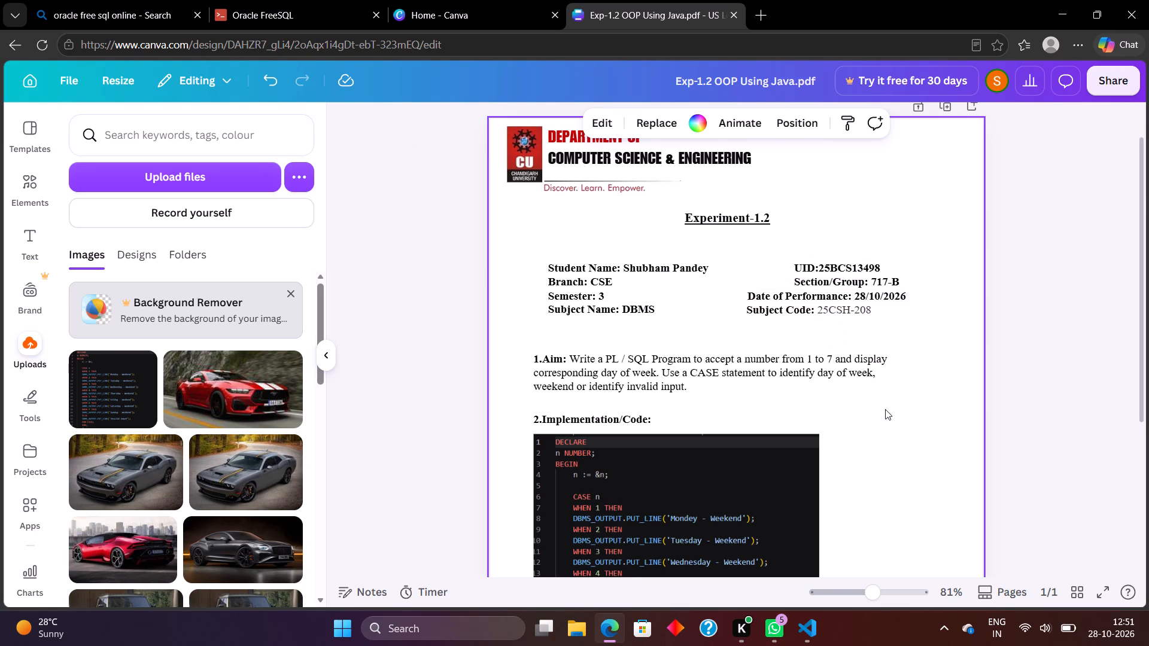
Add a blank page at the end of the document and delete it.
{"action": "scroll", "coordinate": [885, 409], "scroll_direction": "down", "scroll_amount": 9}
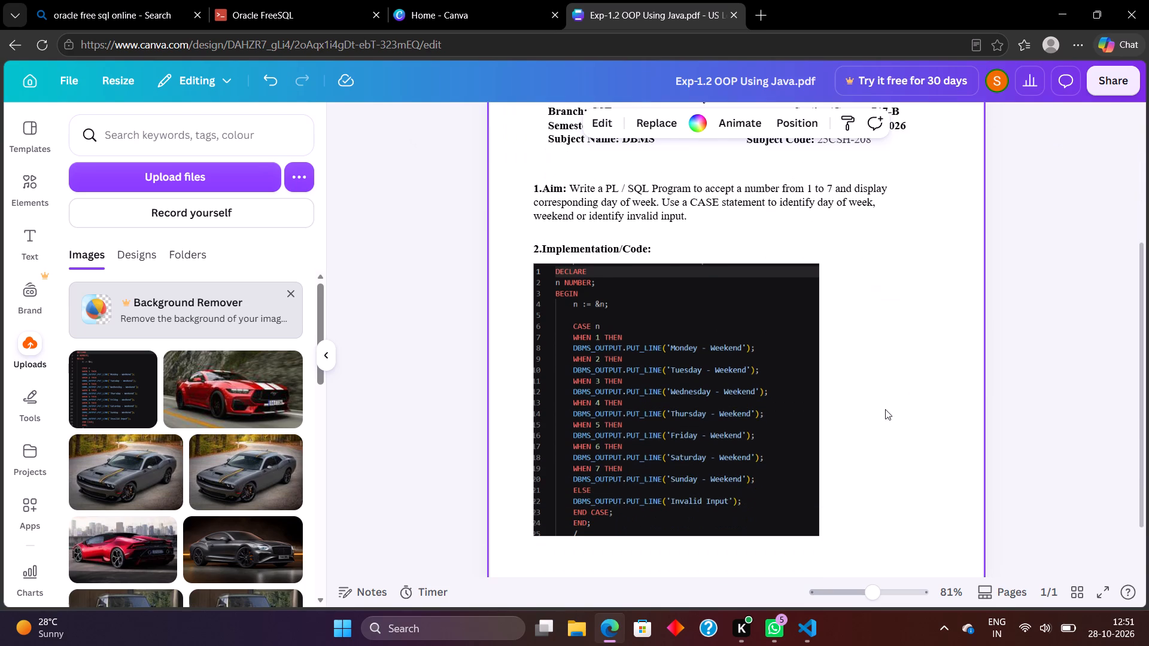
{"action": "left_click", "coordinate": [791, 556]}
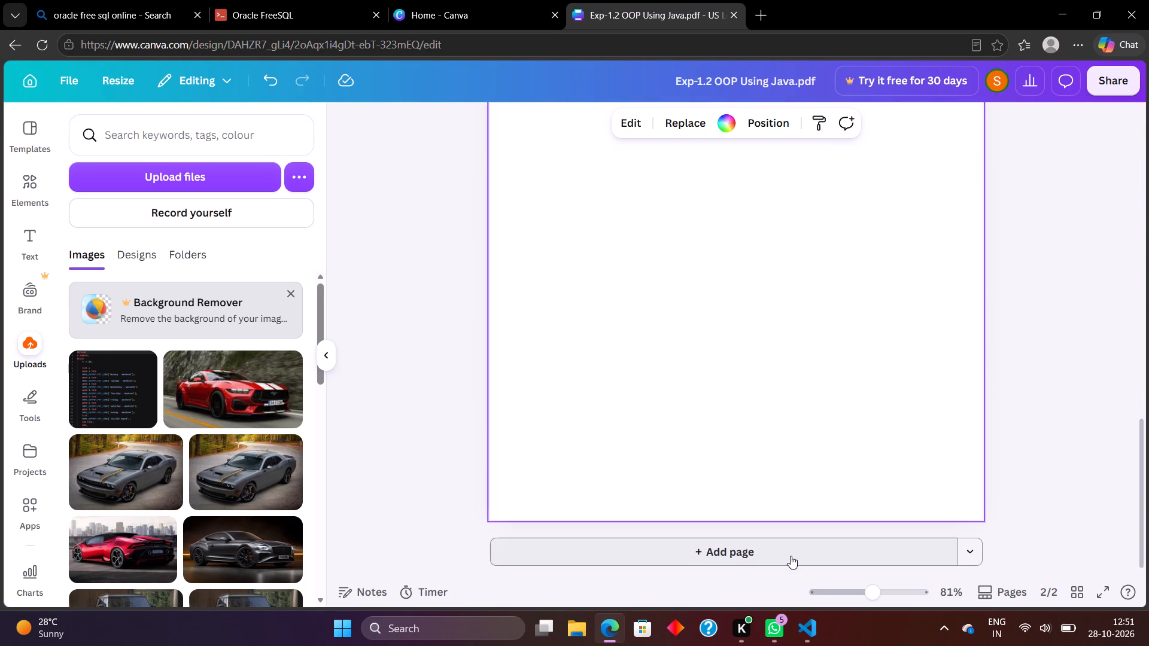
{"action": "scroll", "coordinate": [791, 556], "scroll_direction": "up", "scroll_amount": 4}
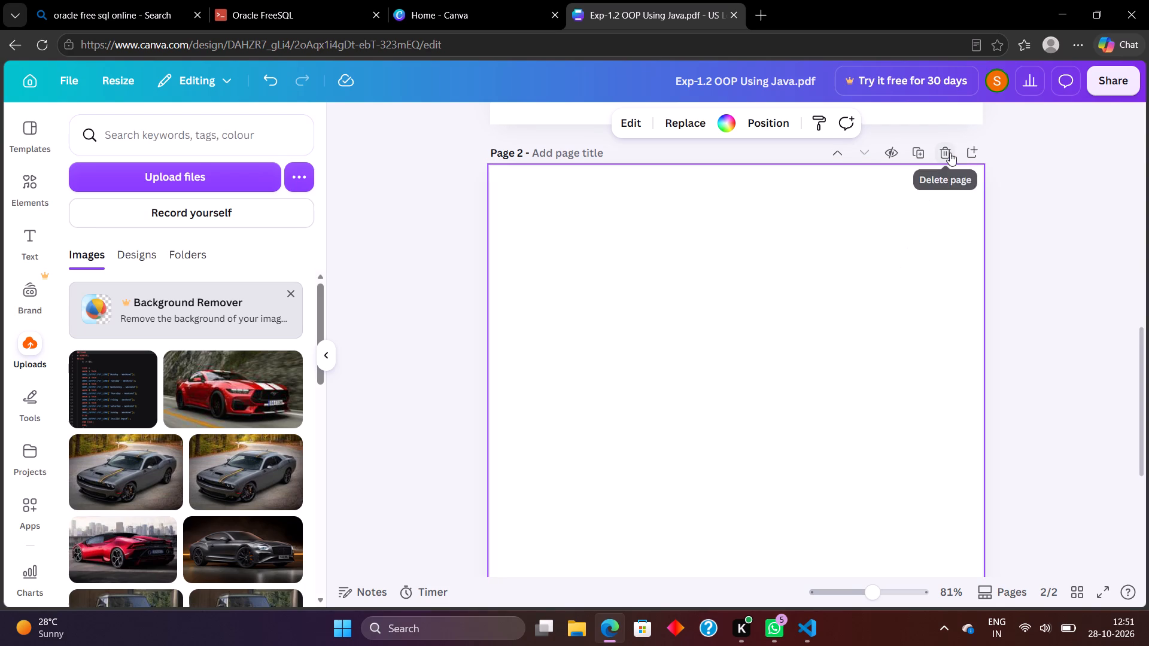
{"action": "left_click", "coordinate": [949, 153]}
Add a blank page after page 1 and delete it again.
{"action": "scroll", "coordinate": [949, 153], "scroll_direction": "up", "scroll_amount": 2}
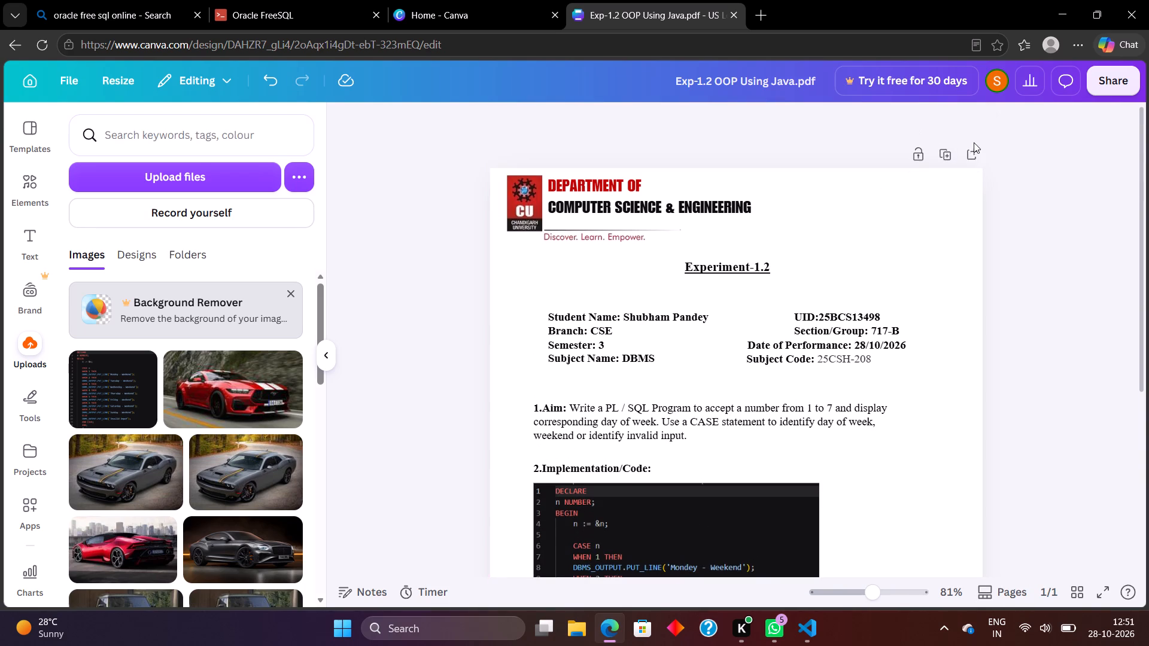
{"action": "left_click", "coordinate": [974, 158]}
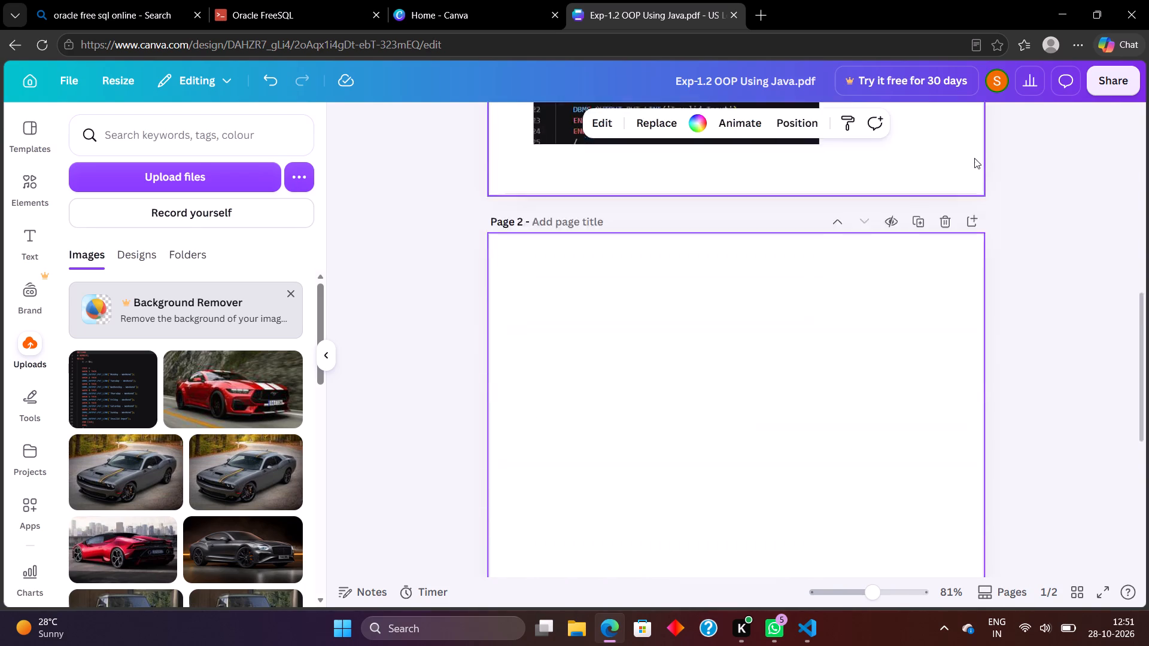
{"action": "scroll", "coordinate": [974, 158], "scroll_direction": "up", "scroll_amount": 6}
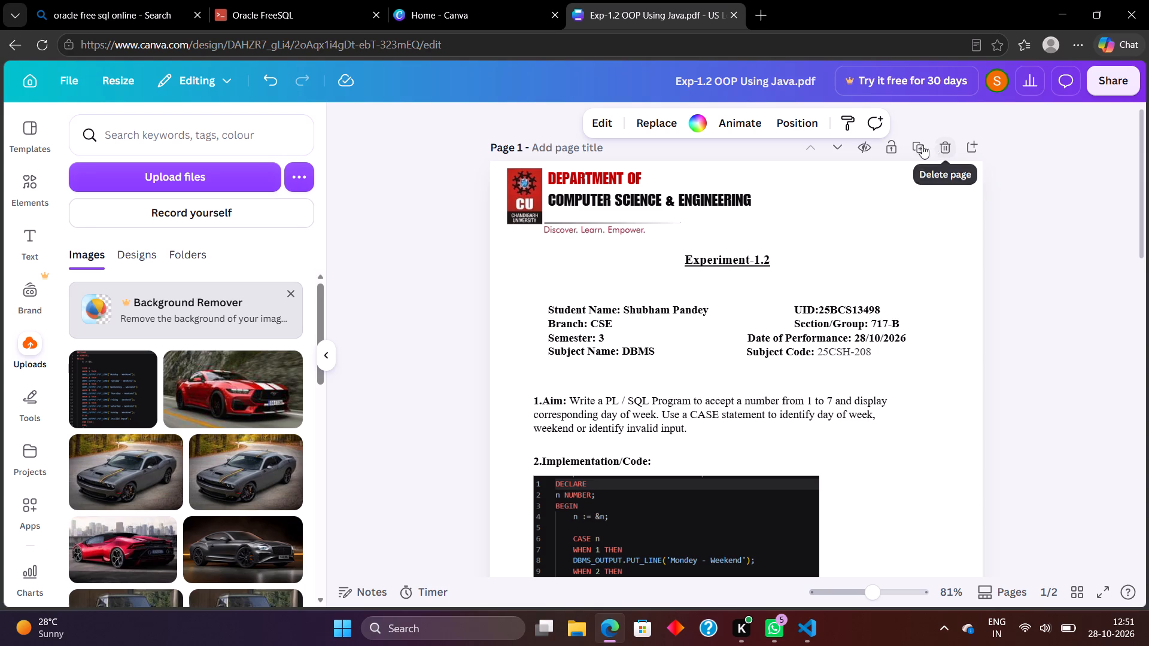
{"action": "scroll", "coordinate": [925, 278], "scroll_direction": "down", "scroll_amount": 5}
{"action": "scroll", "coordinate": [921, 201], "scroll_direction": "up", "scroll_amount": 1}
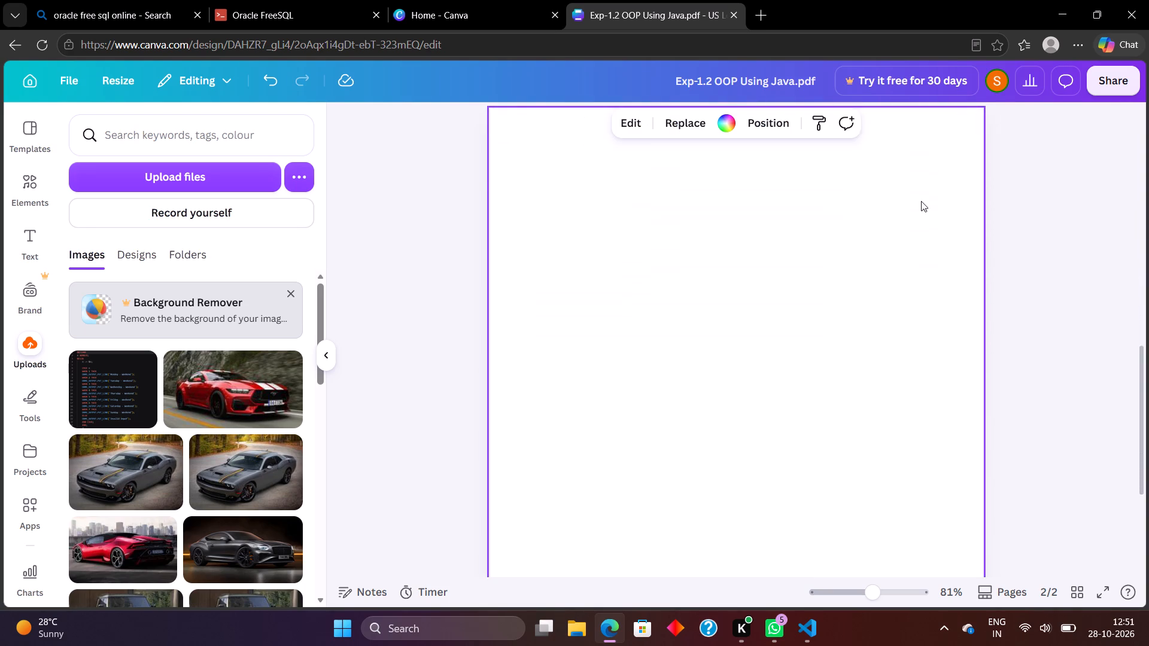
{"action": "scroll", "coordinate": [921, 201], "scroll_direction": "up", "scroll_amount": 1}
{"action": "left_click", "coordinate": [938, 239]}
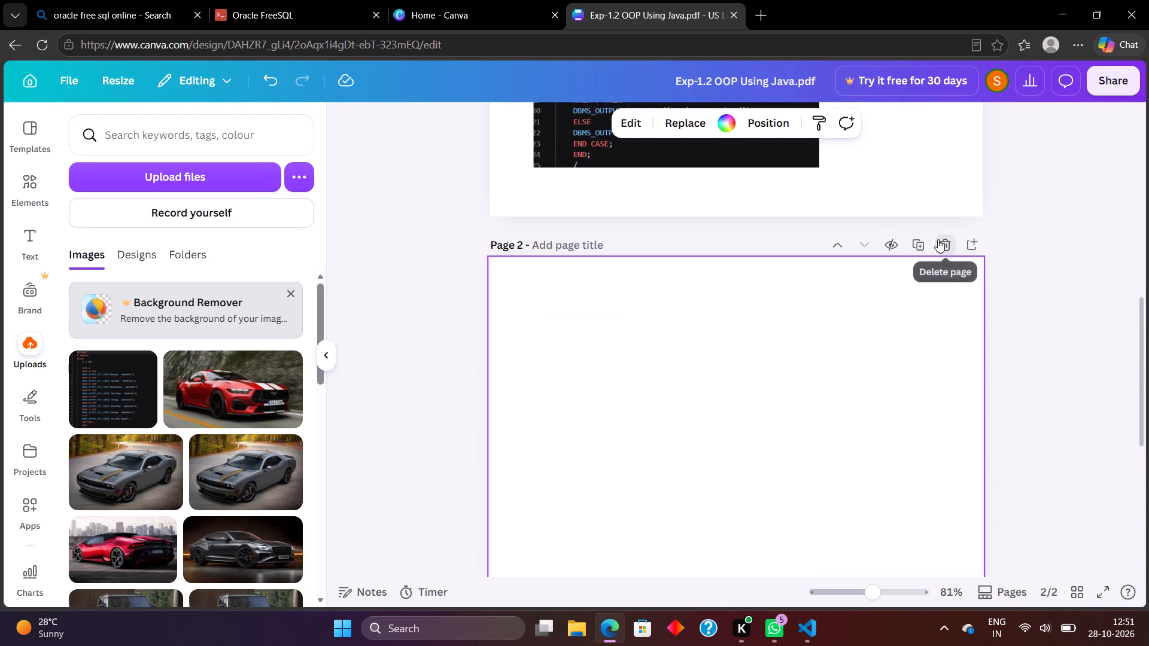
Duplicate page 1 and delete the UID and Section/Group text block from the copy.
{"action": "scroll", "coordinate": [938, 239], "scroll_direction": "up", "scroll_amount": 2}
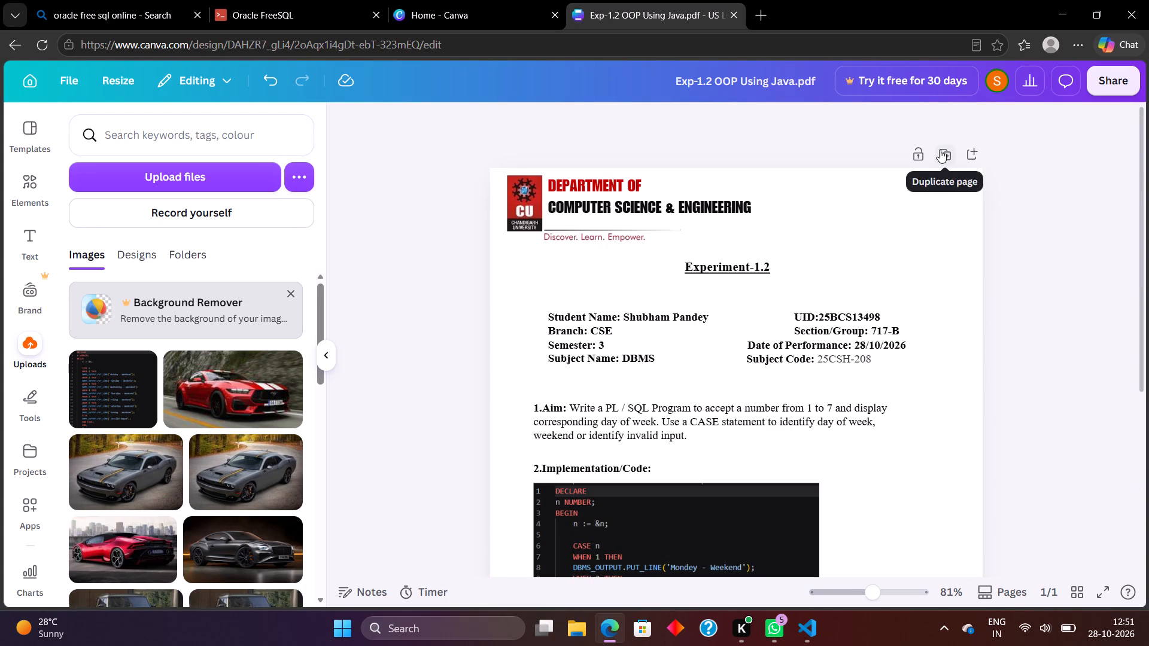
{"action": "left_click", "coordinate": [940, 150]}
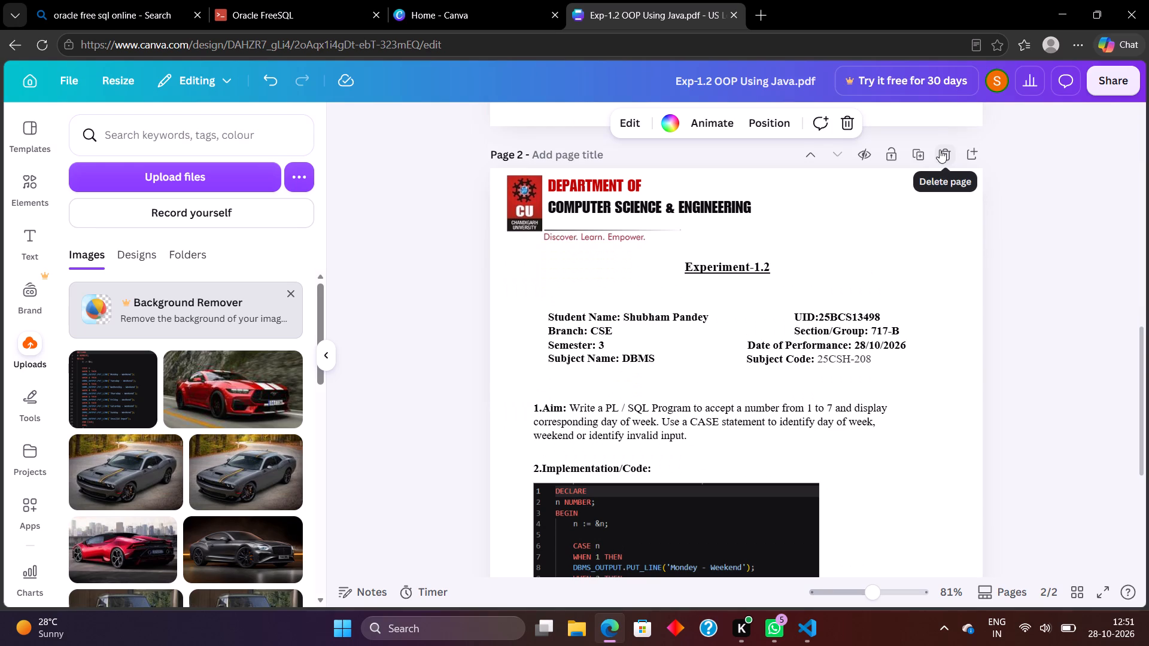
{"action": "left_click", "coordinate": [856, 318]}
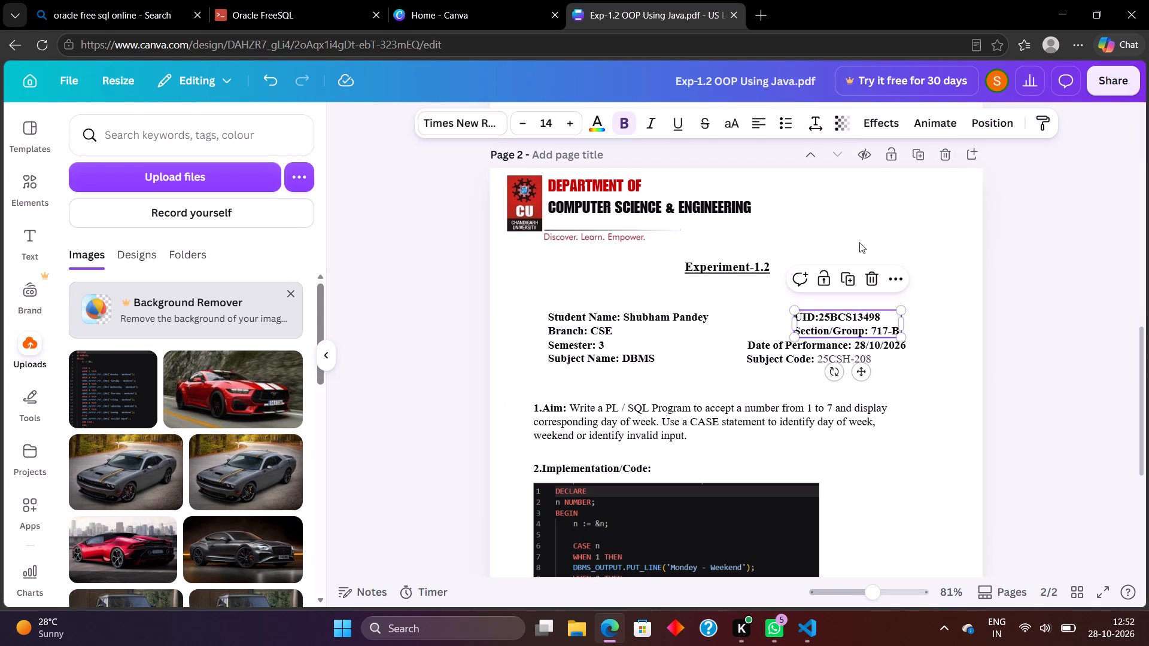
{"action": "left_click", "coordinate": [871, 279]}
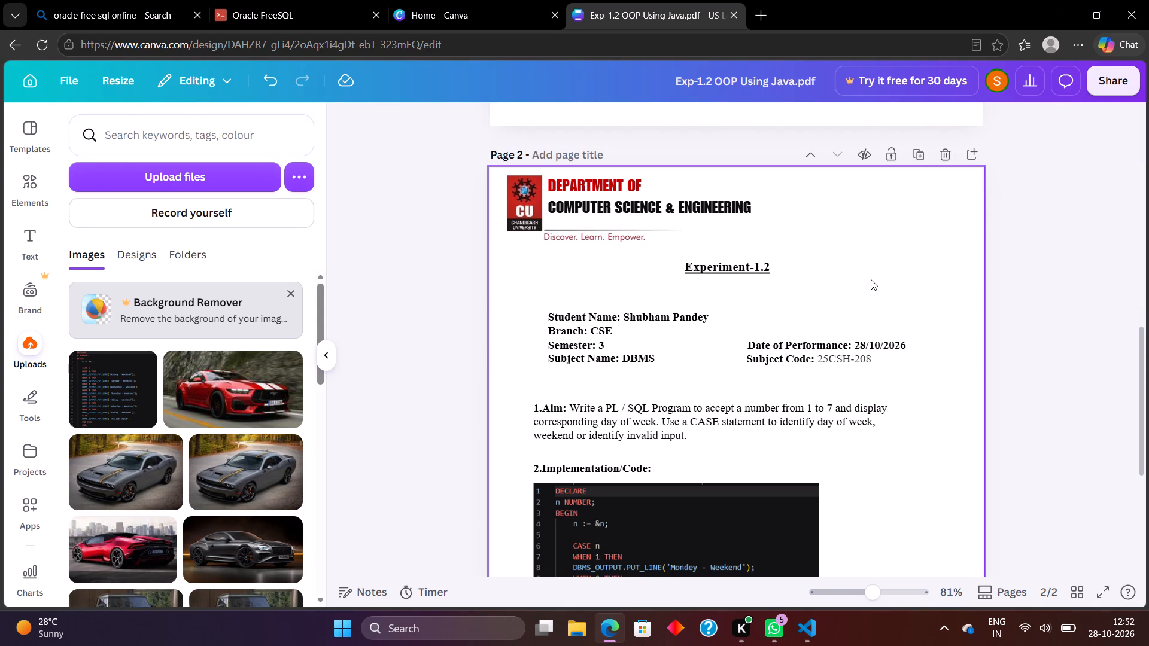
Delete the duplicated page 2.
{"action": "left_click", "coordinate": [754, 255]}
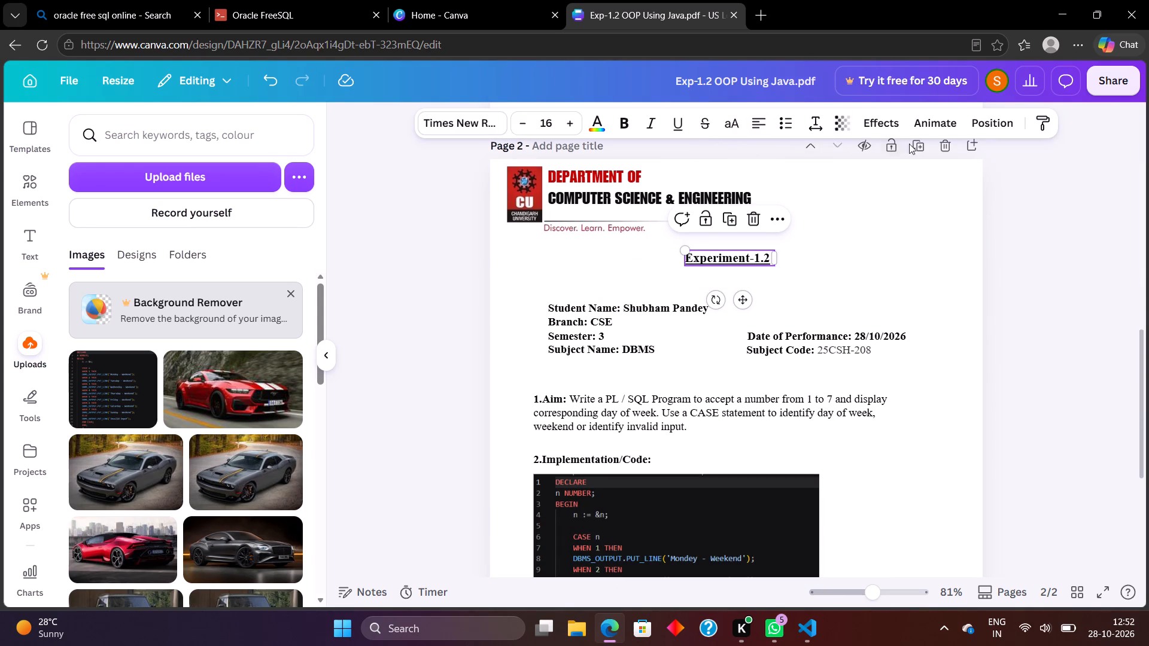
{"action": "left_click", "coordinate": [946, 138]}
Look over the experiment page, and switch to Oracle FreeSQL to review the worksheet code and its result area.
{"action": "scroll", "coordinate": [817, 264], "scroll_direction": "down", "scroll_amount": 3}
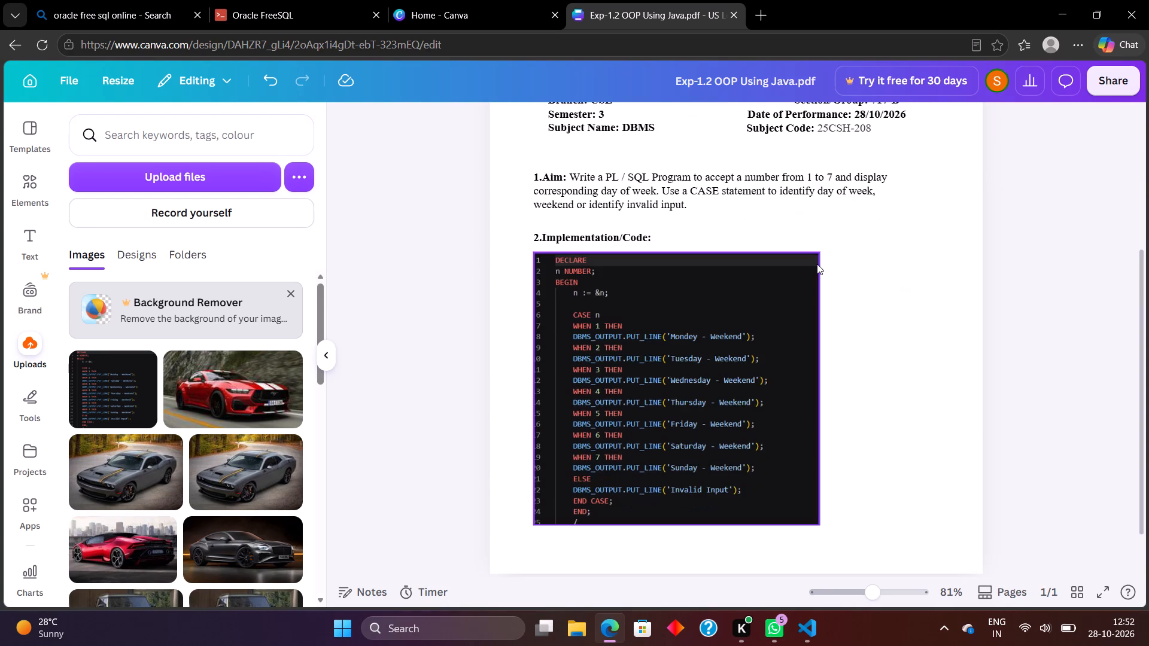
{"action": "scroll", "coordinate": [817, 264], "scroll_direction": "down", "scroll_amount": 2}
{"action": "scroll", "coordinate": [817, 264], "scroll_direction": "up", "scroll_amount": 4}
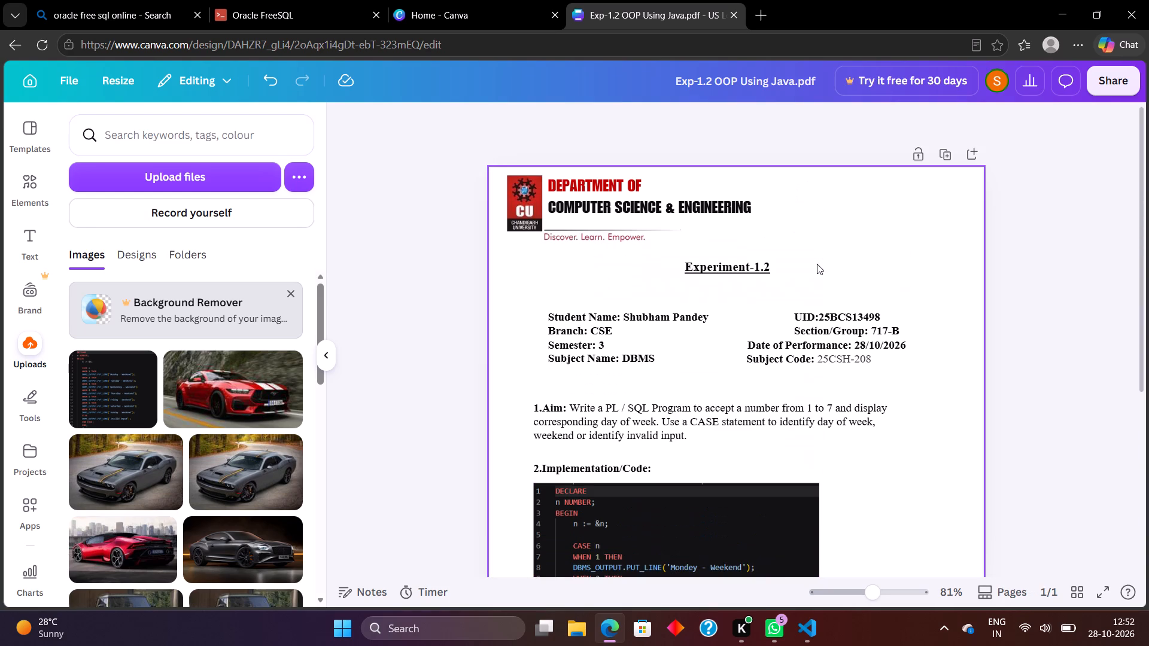
{"action": "scroll", "coordinate": [817, 264], "scroll_direction": "down", "scroll_amount": 4}
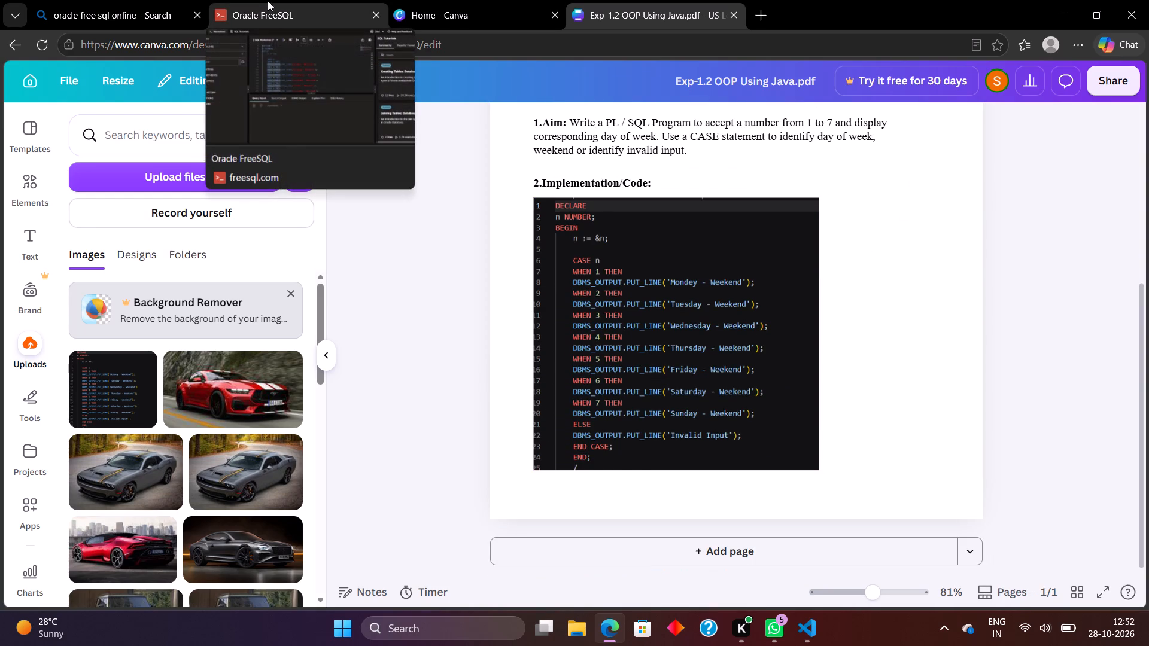
{"action": "left_click", "coordinate": [268, 1]}
{"action": "scroll", "coordinate": [479, 255], "scroll_direction": "down", "scroll_amount": 3}
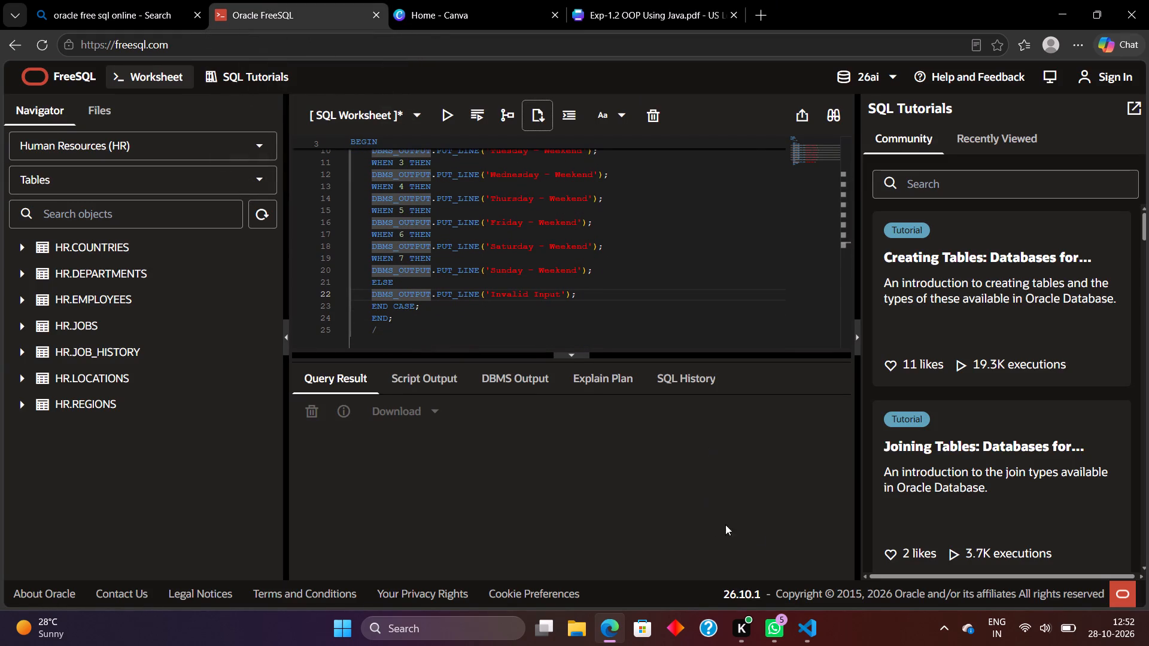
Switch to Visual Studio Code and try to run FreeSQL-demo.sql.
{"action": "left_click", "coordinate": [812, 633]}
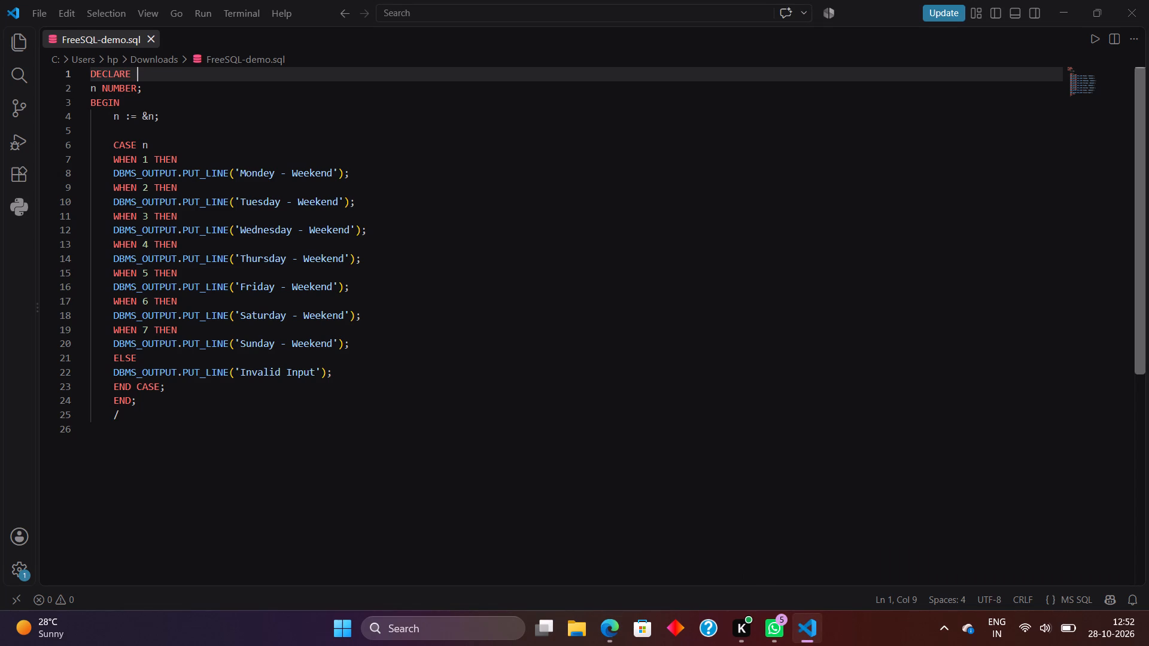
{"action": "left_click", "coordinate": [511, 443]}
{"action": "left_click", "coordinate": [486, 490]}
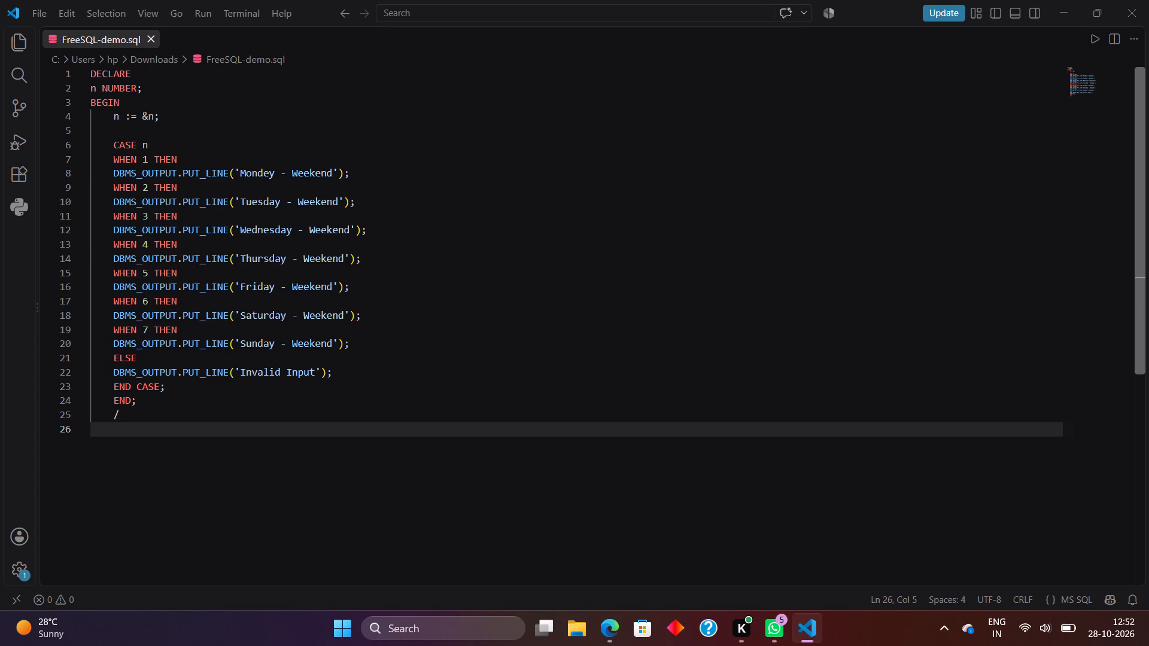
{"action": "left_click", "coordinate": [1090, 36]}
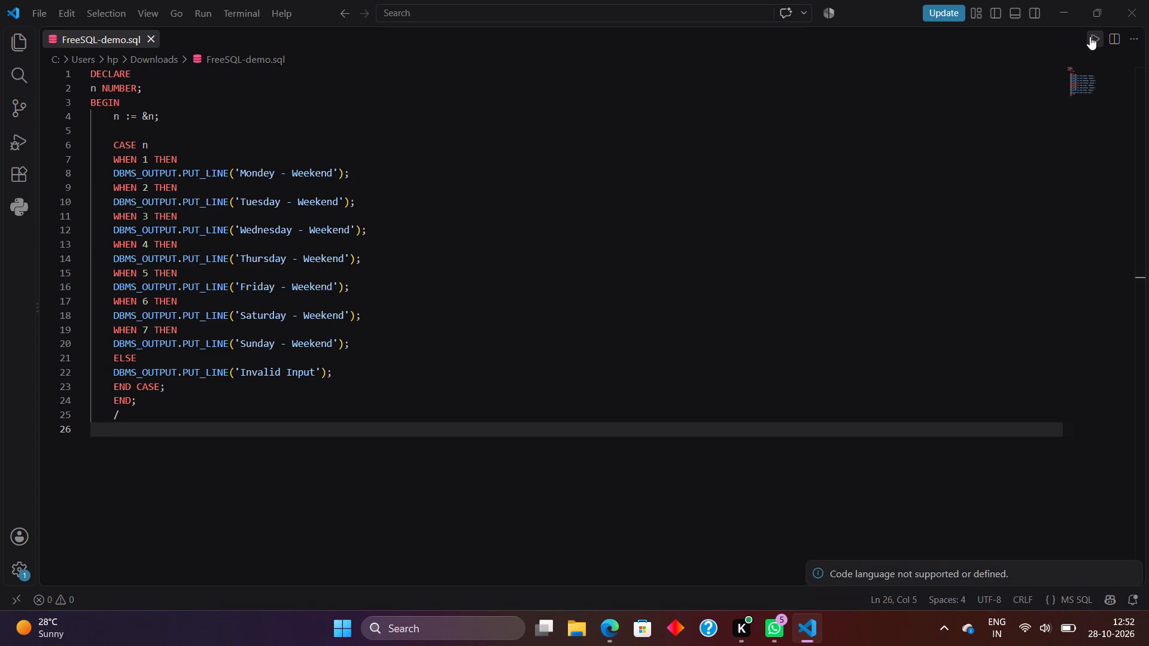
Try again to run FreeSQL-demo.sql, and close Visual Studio Code to return to the Oracle FreeSQL worksheet.
{"action": "left_click", "coordinate": [1090, 36]}
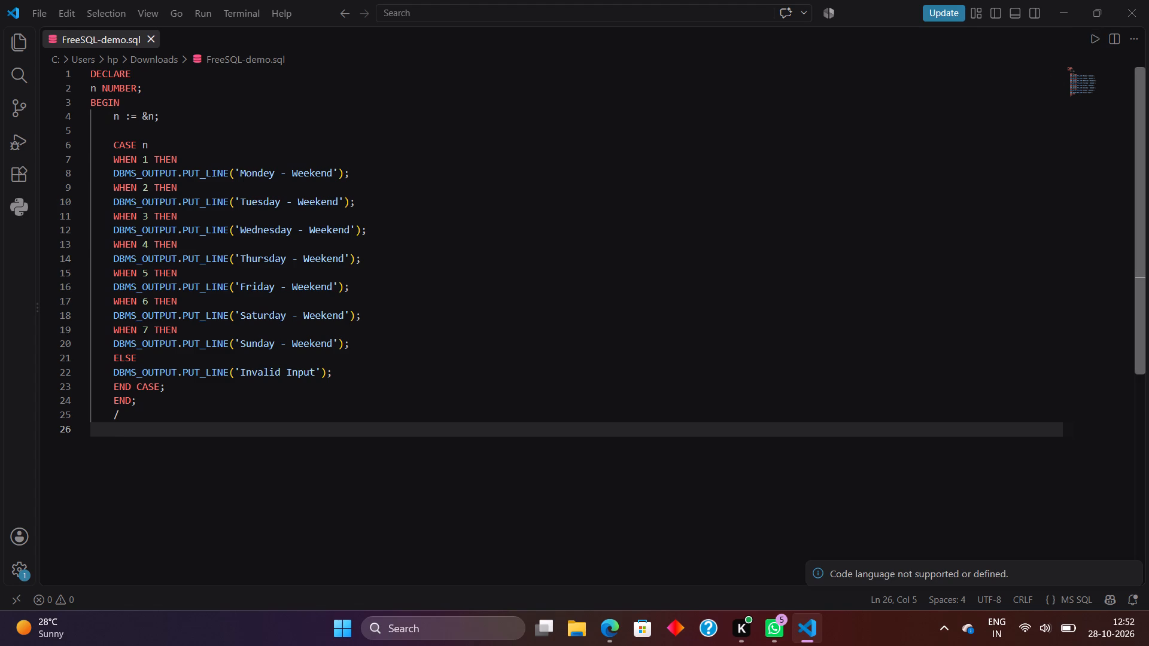
{"action": "left_click", "coordinate": [1148, 0]}
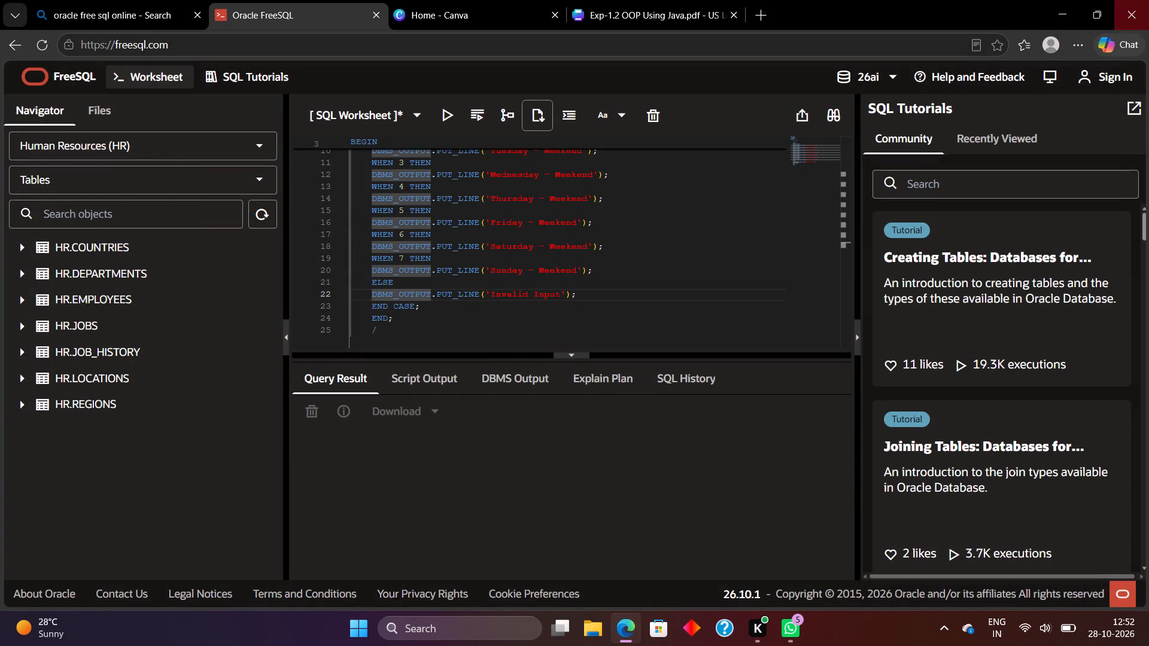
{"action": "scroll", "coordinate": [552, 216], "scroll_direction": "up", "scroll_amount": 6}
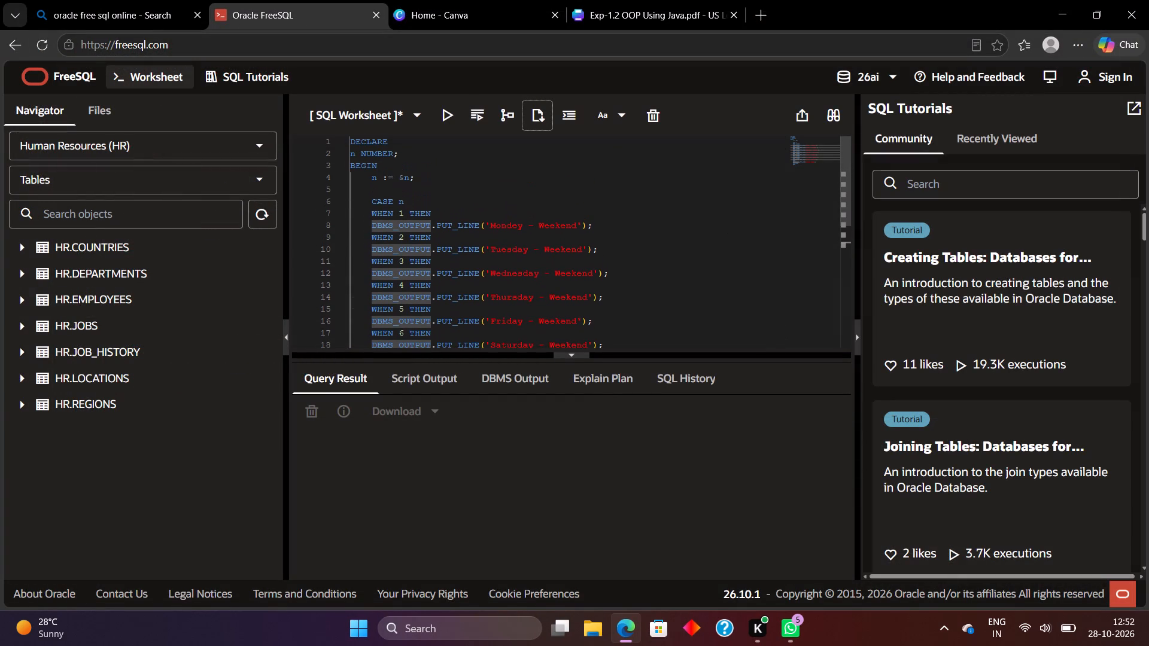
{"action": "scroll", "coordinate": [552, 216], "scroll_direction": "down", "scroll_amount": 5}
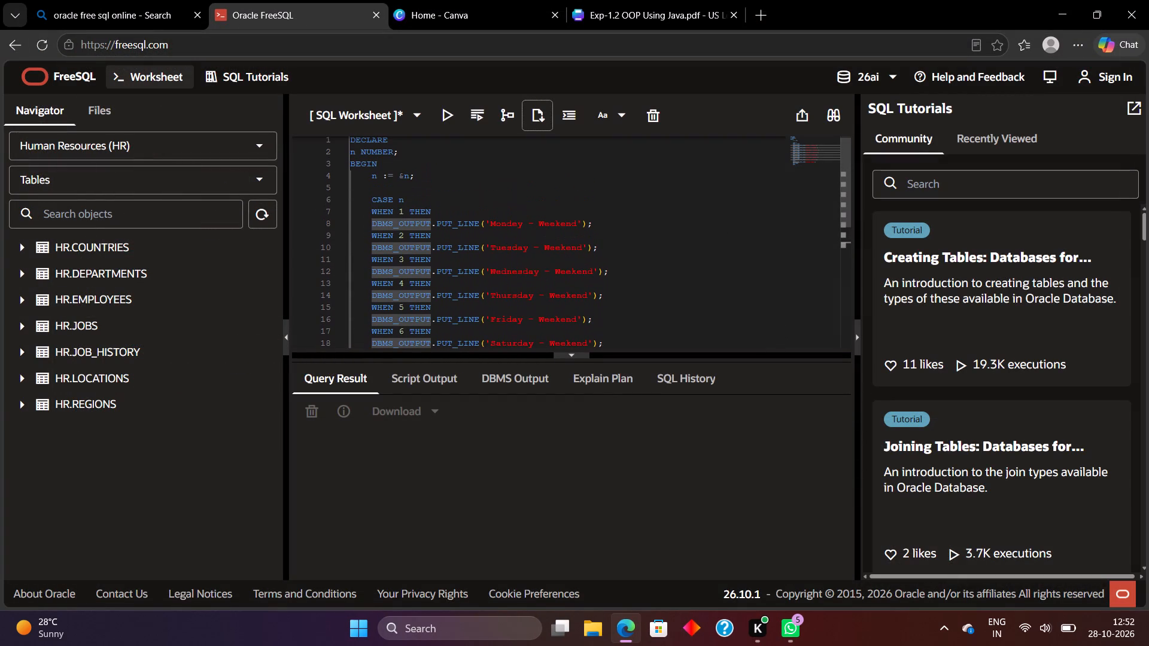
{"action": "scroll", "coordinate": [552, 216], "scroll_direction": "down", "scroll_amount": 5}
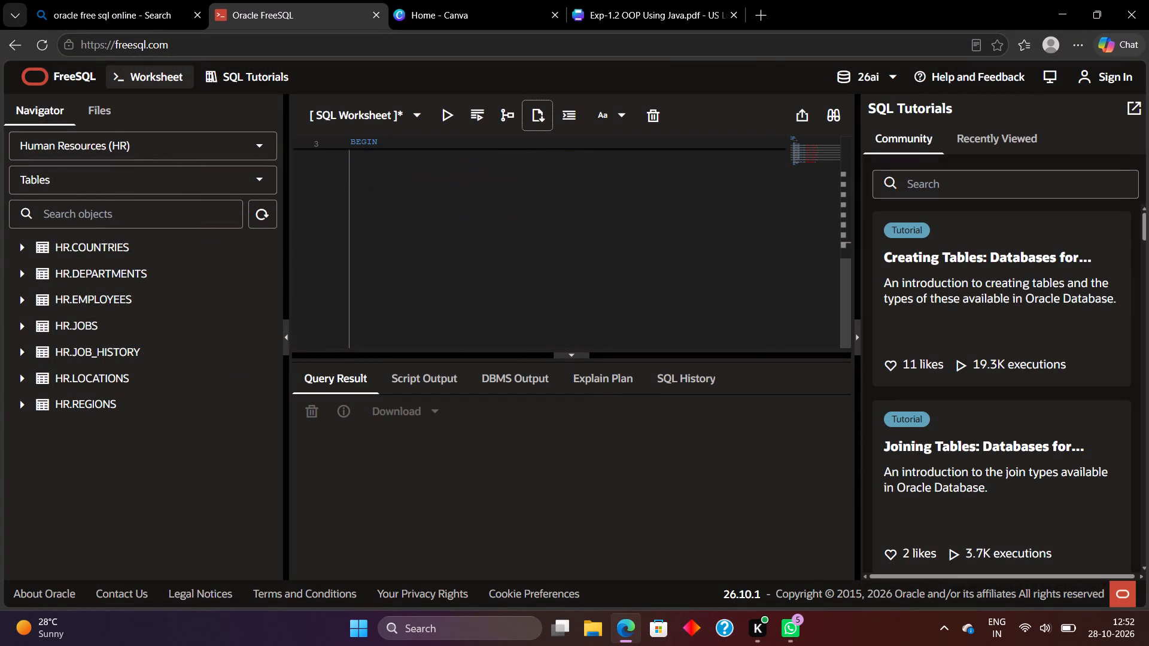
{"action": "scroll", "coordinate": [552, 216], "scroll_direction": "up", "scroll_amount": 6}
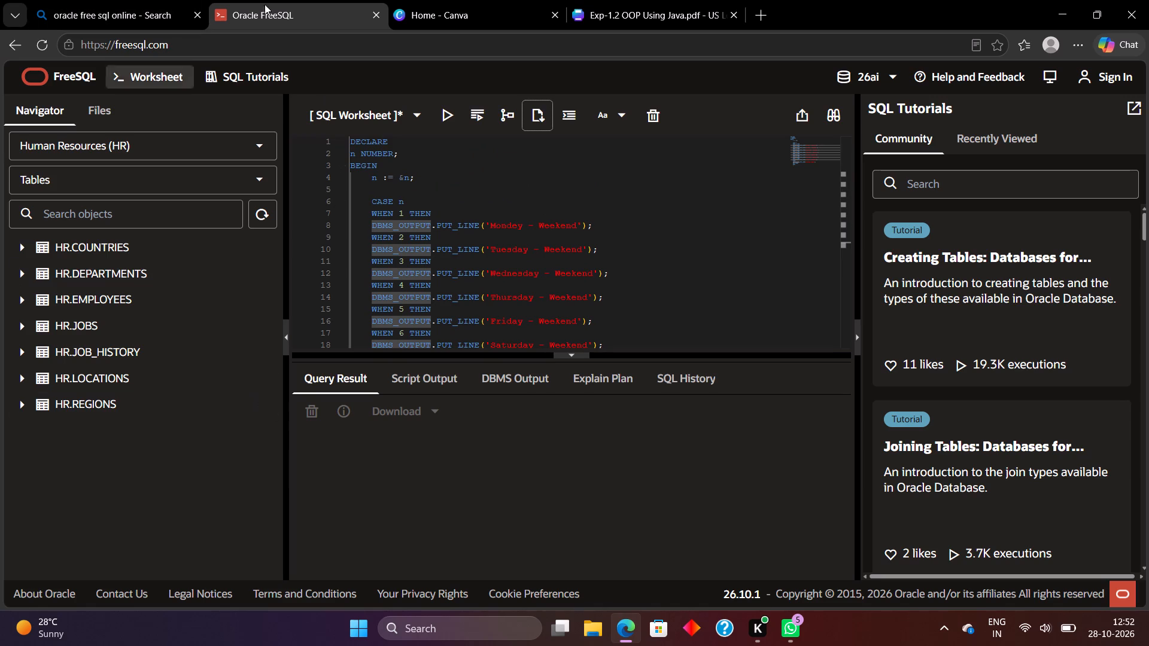